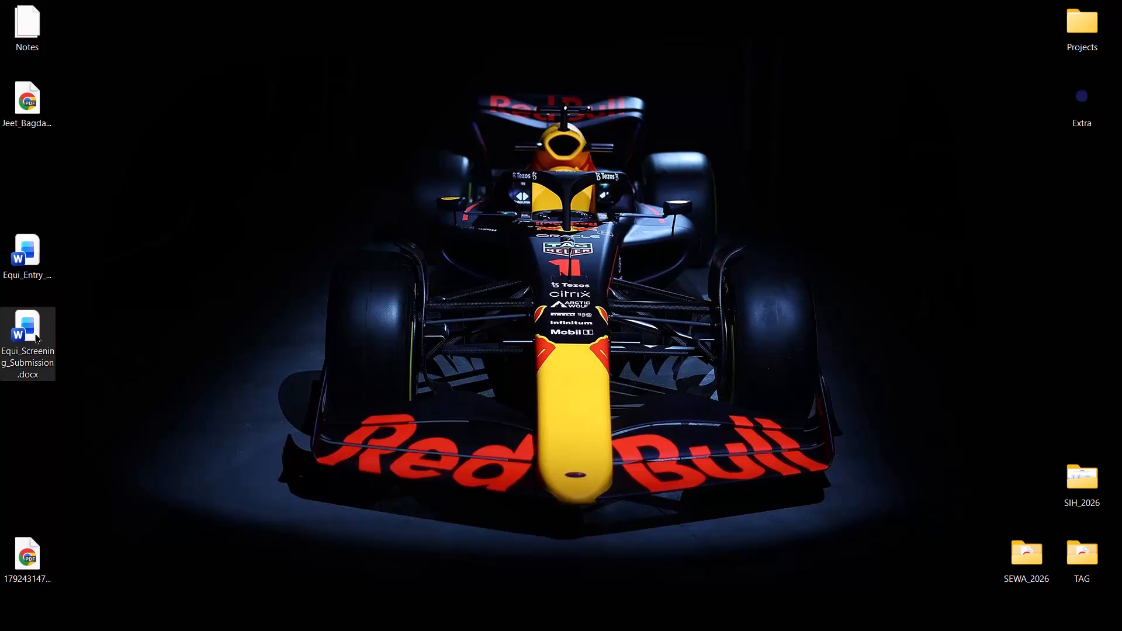
Open the Equi_Screening_Submission document from the desktop and enable editing.
double_click(35, 344)
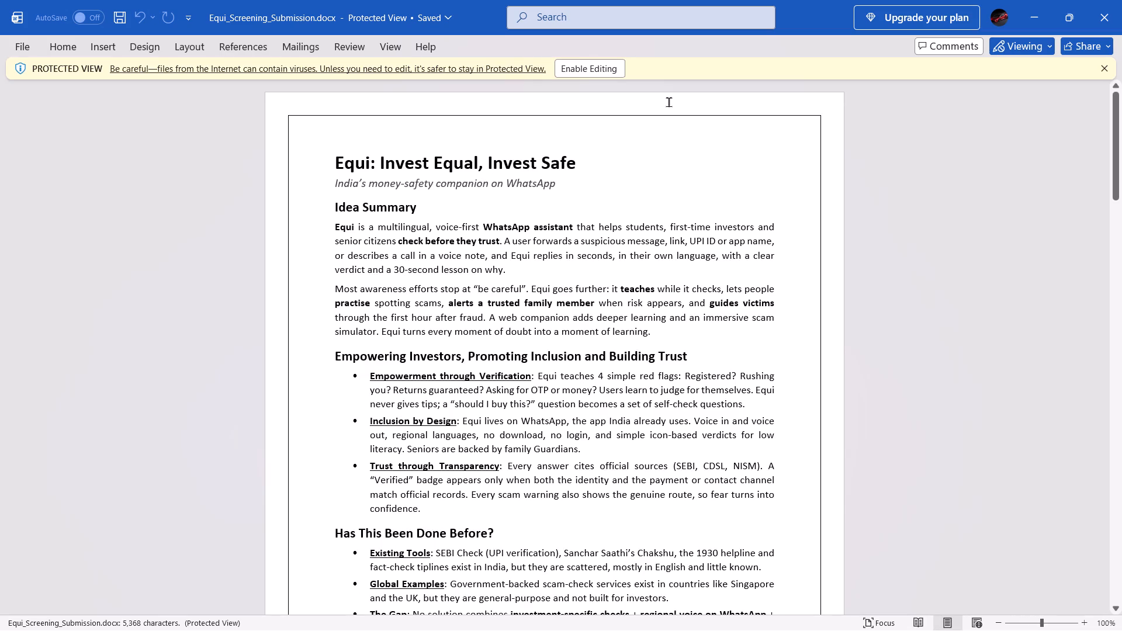
click(607, 70)
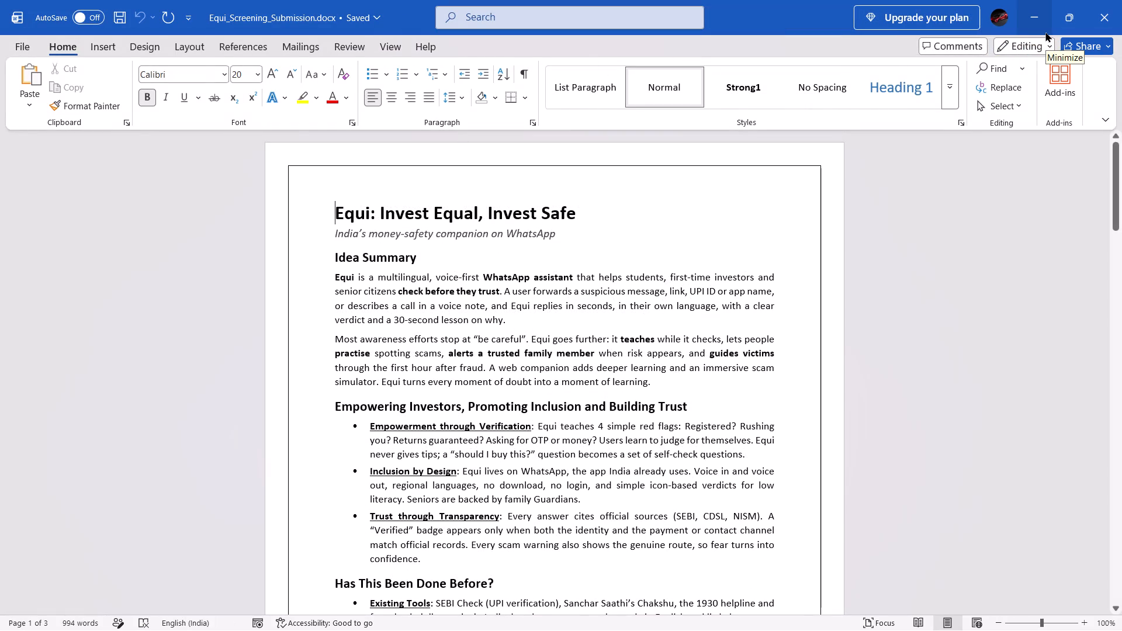
Change the font of the entire document to Times New Roman.
key(ctrl+a)
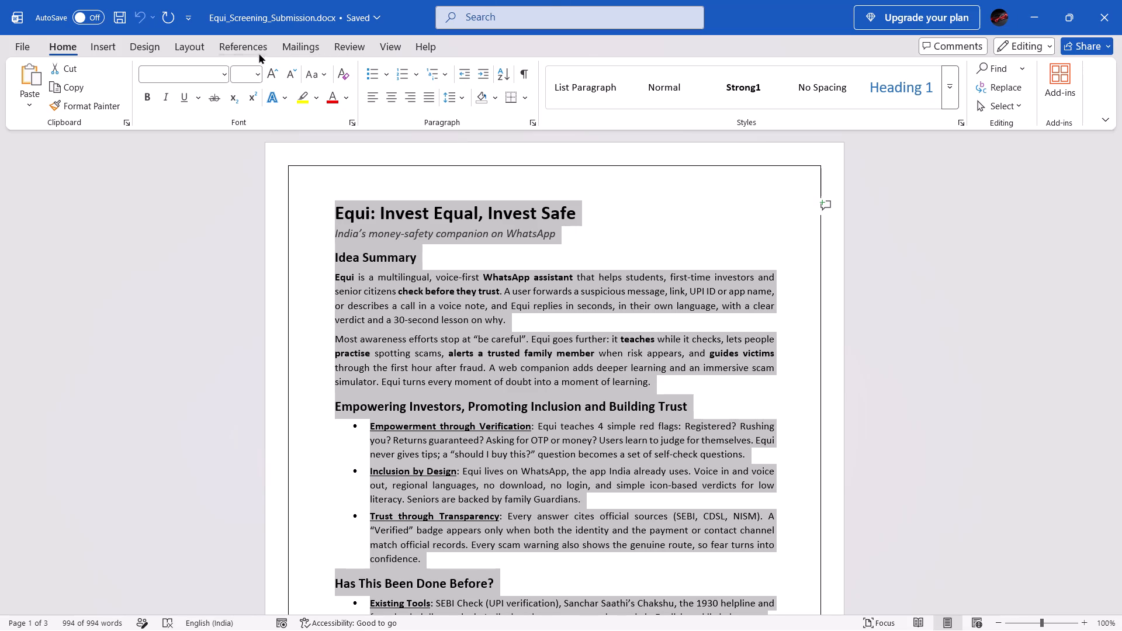
click(226, 71)
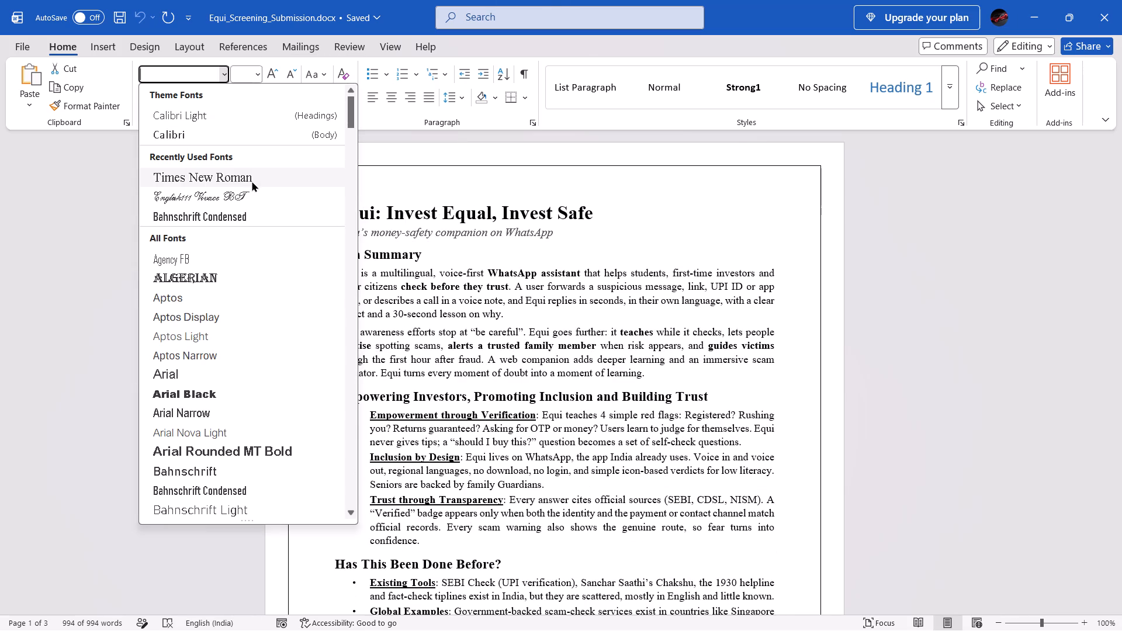
click(252, 181)
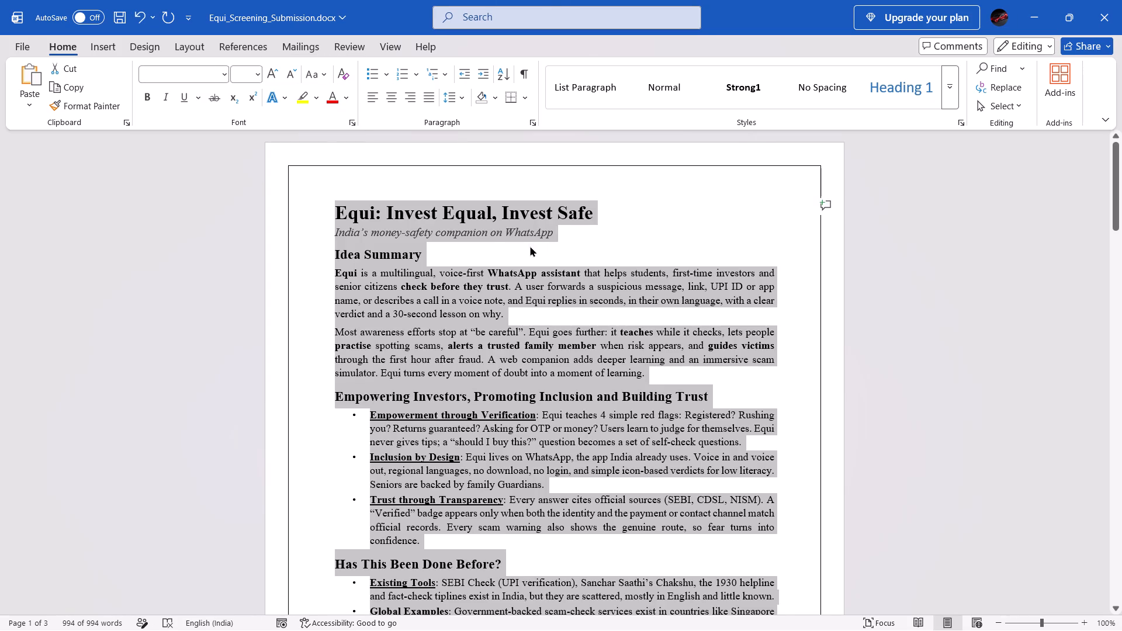
Set the line spacing of the whole document to 1.5.
click(467, 97)
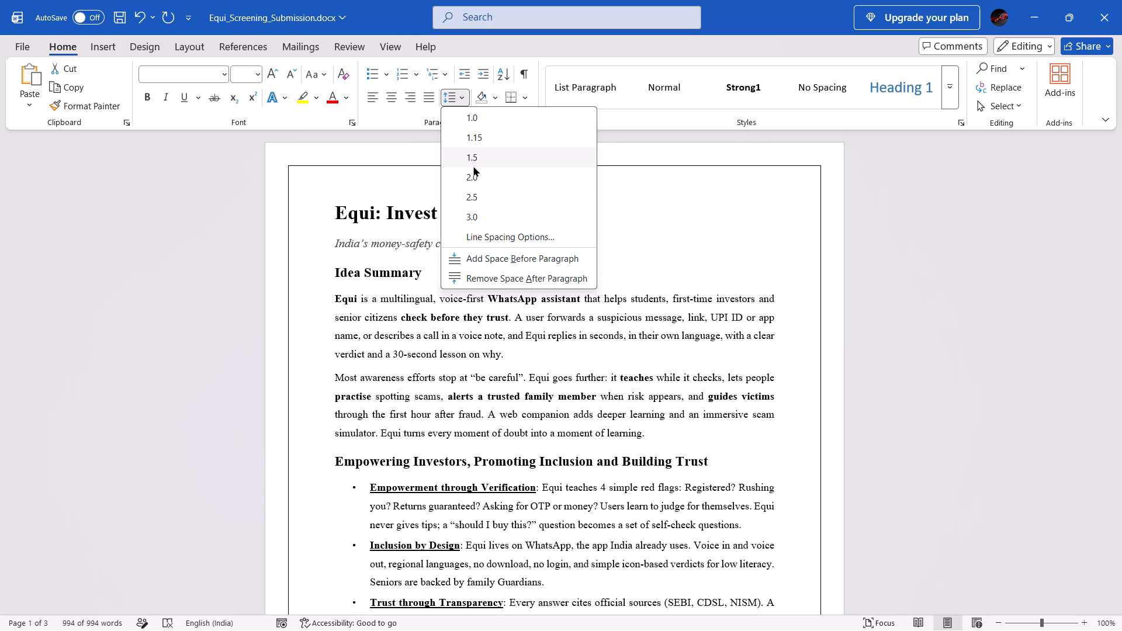
click(474, 165)
click(552, 290)
scroll(591, 394, down, 2)
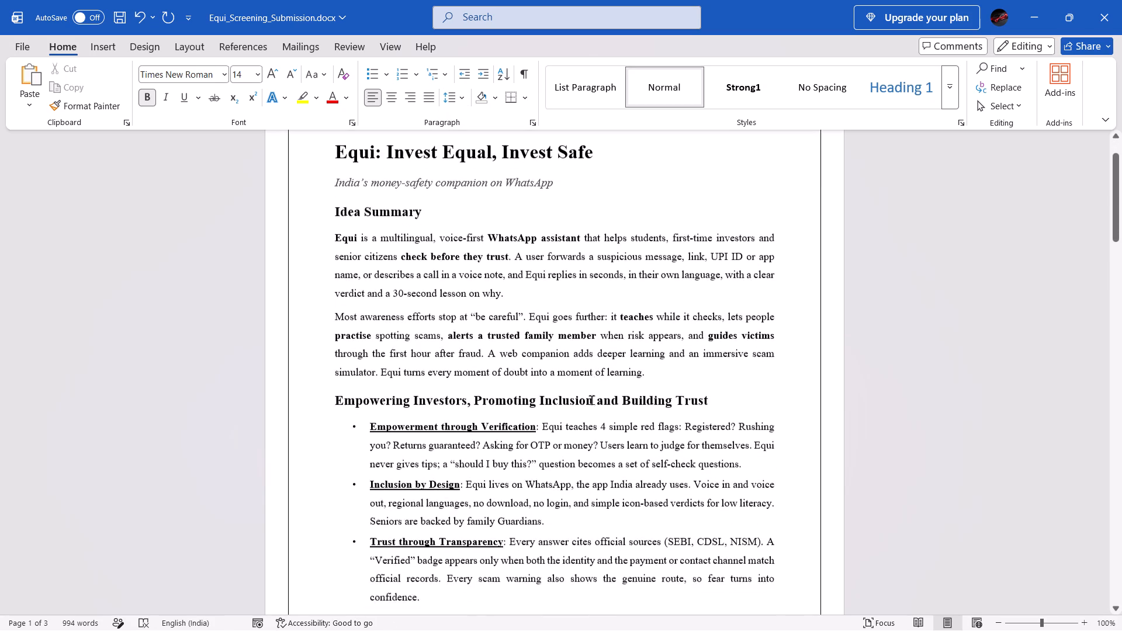
scroll(583, 384, up, 2)
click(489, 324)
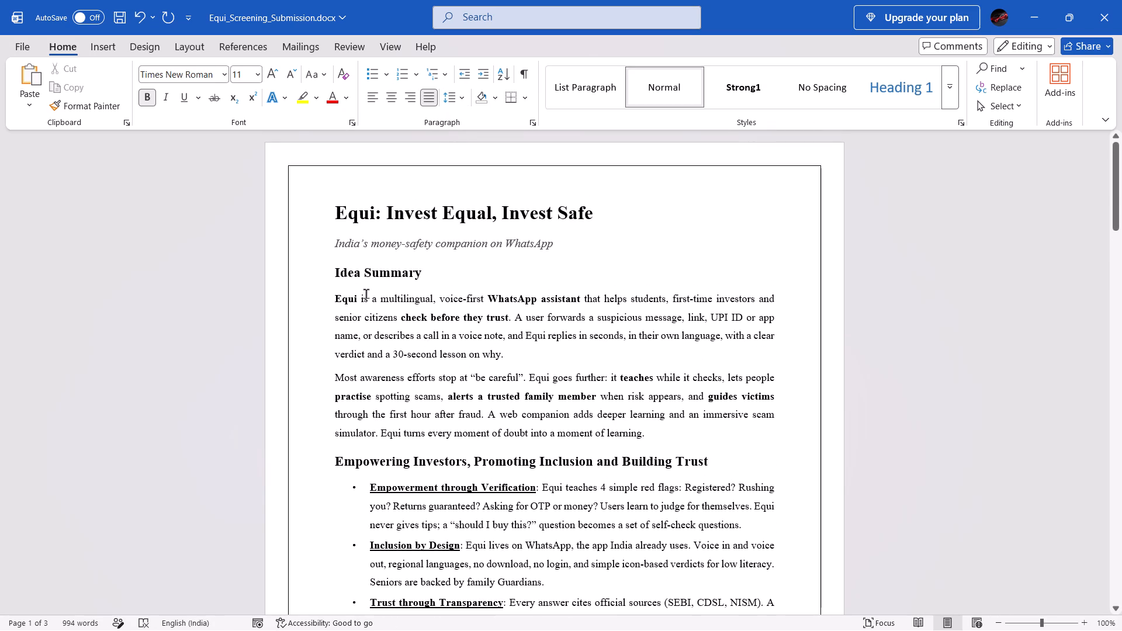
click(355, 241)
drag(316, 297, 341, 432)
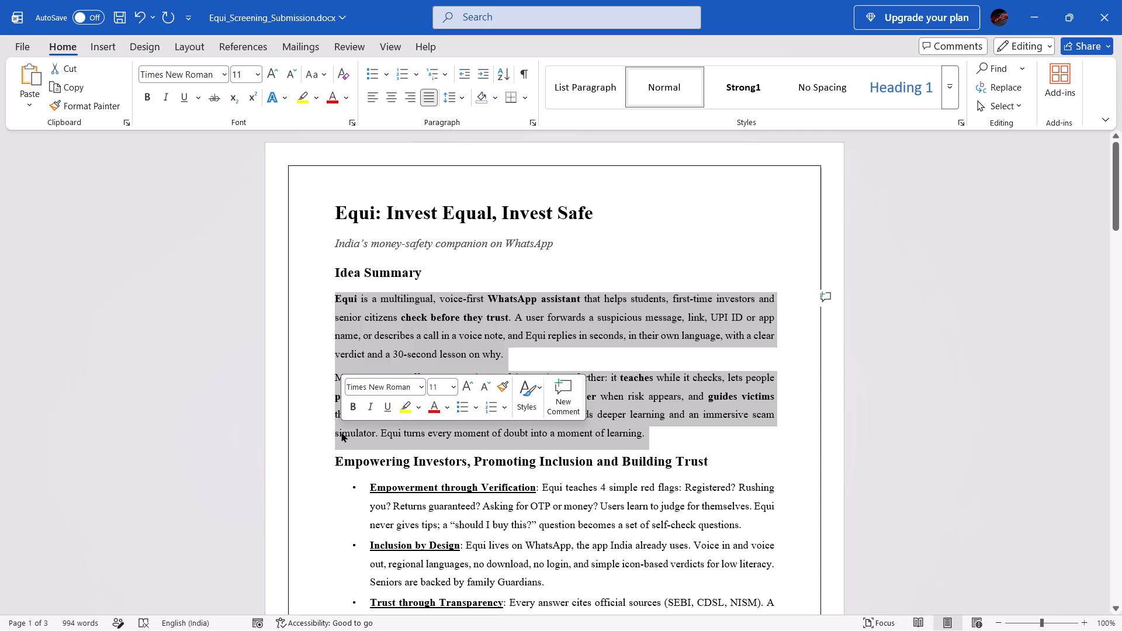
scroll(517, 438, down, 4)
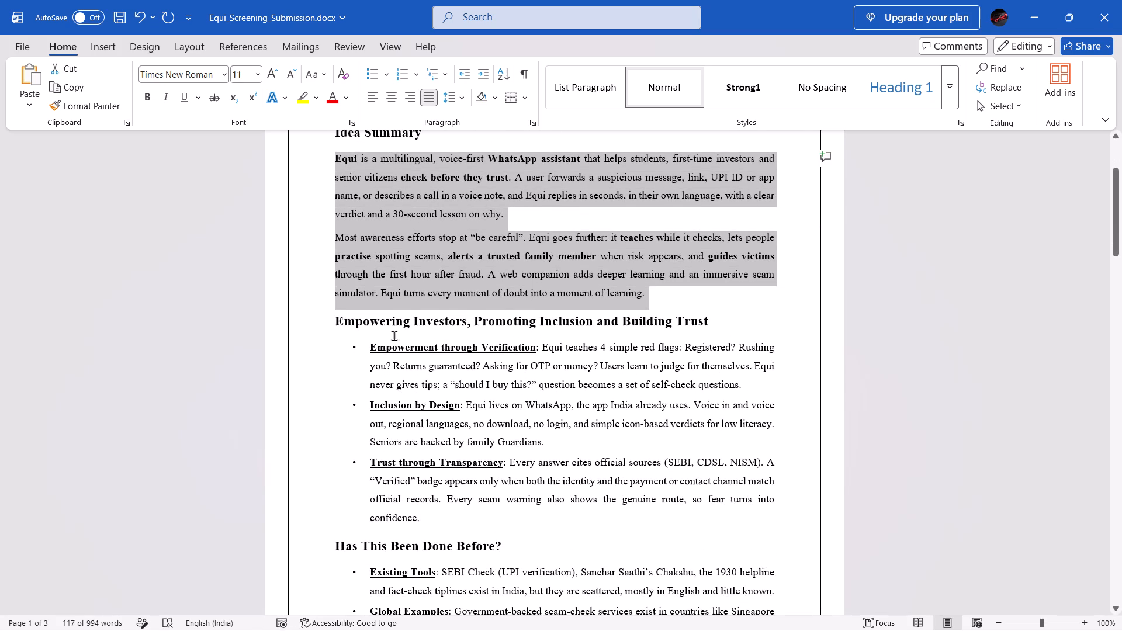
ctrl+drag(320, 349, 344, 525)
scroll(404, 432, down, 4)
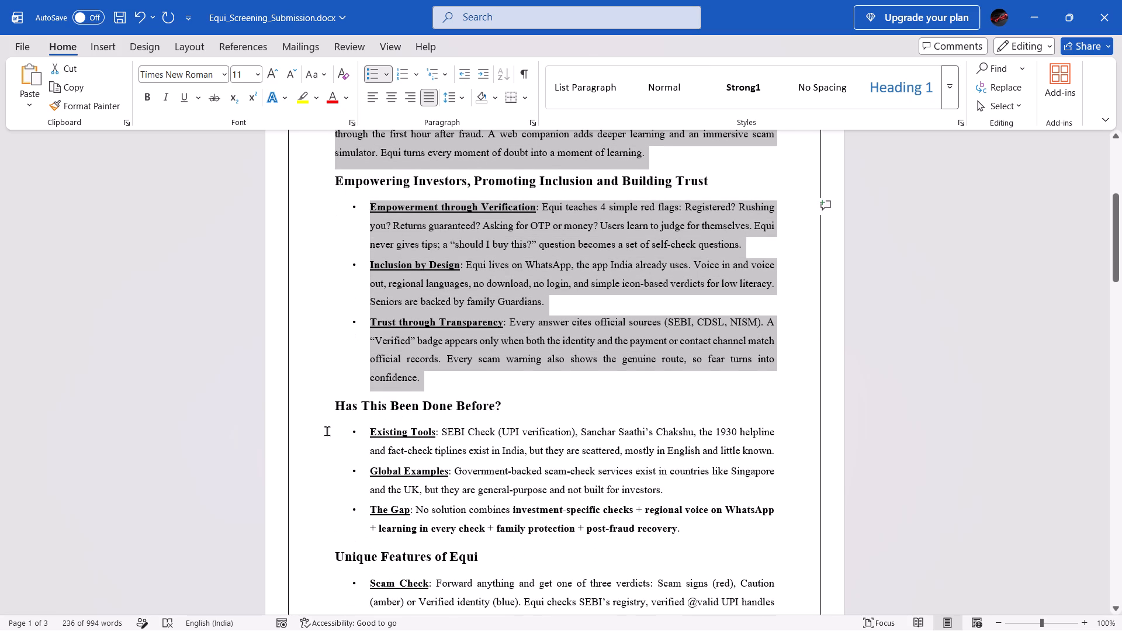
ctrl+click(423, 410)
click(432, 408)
Select all of the document's text.
key(ctrl+a)
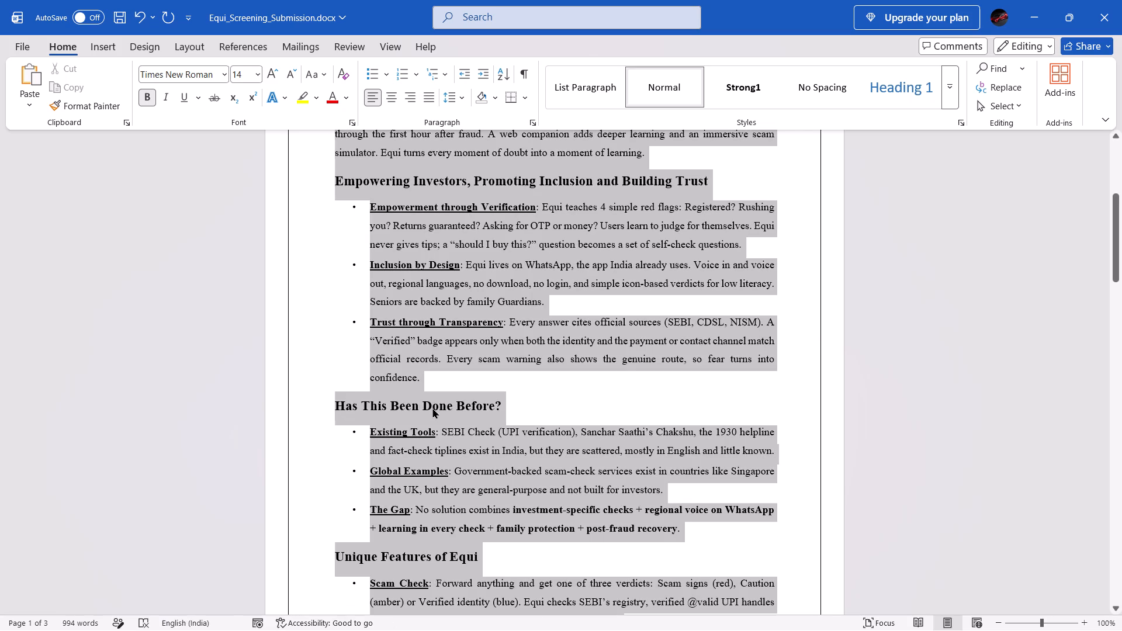
Increase the font size of the whole document by one increment, making the body text 12 pt.
key(ctrl+shift+period)
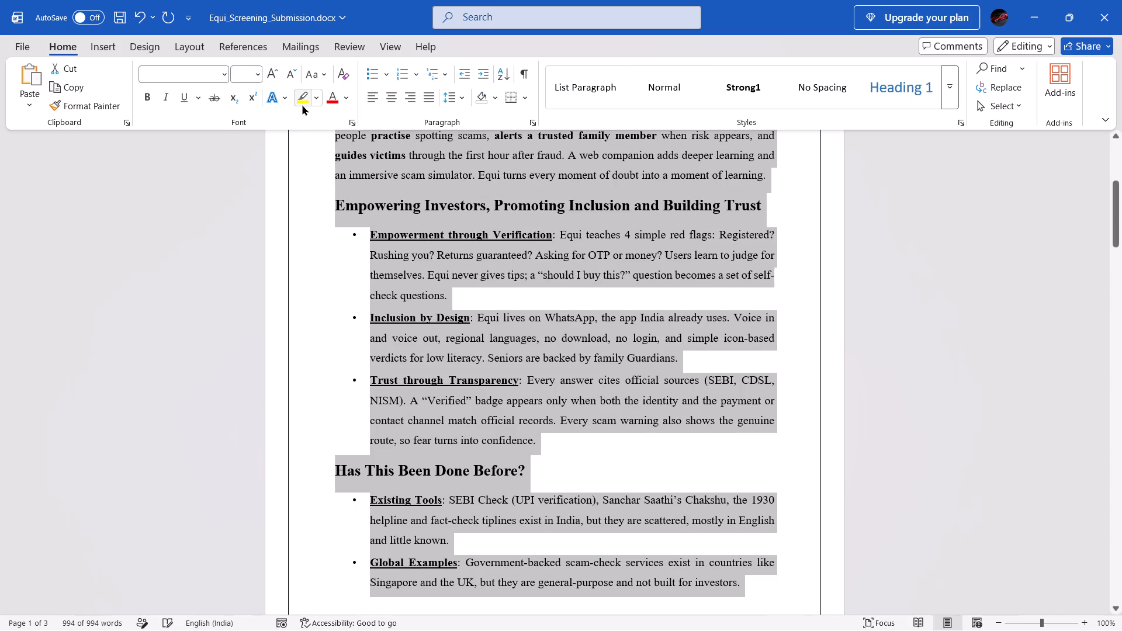
scroll(493, 335, up, 5)
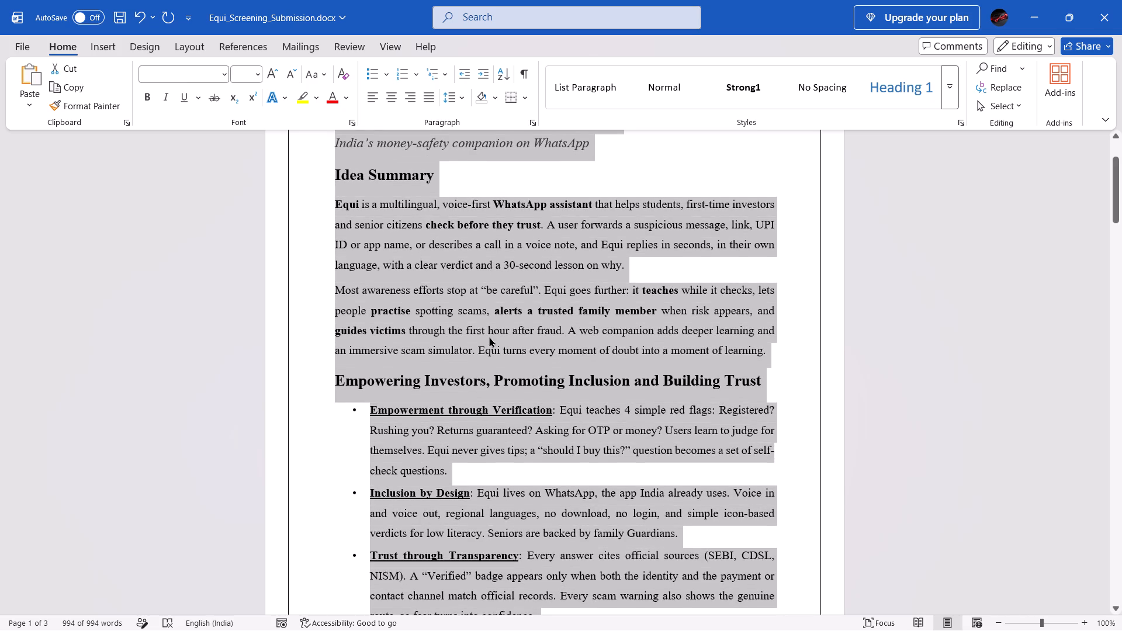
click(473, 311)
click(473, 311)
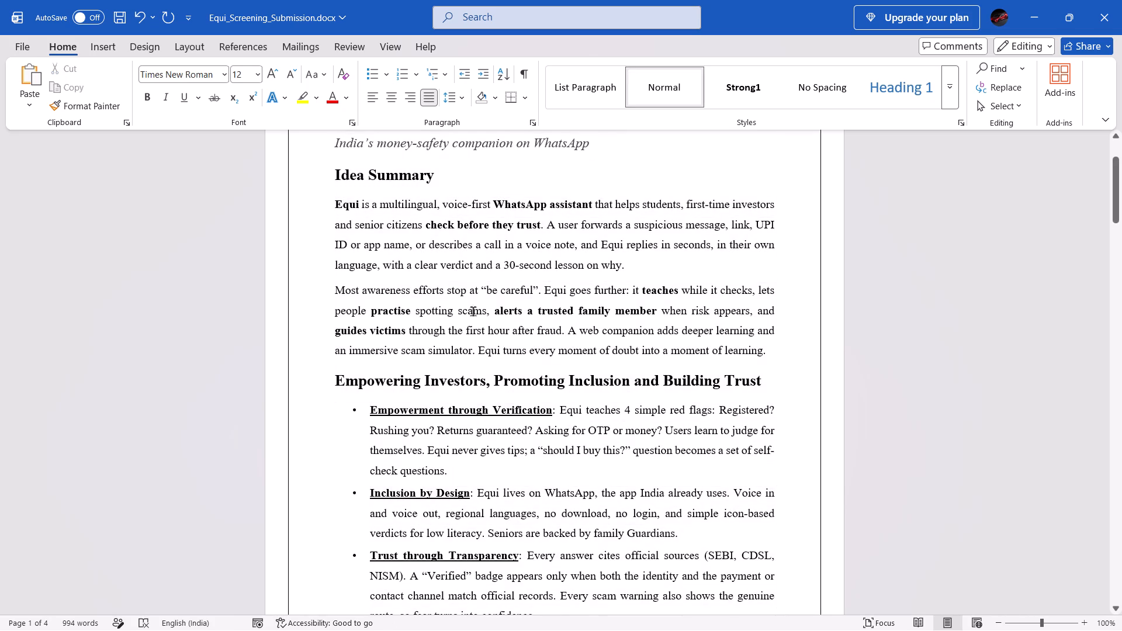
Delete the words "Invest Equal, Invest Safe" from the document title, keeping "Equi:".
scroll(473, 311, up, 4)
click(420, 218)
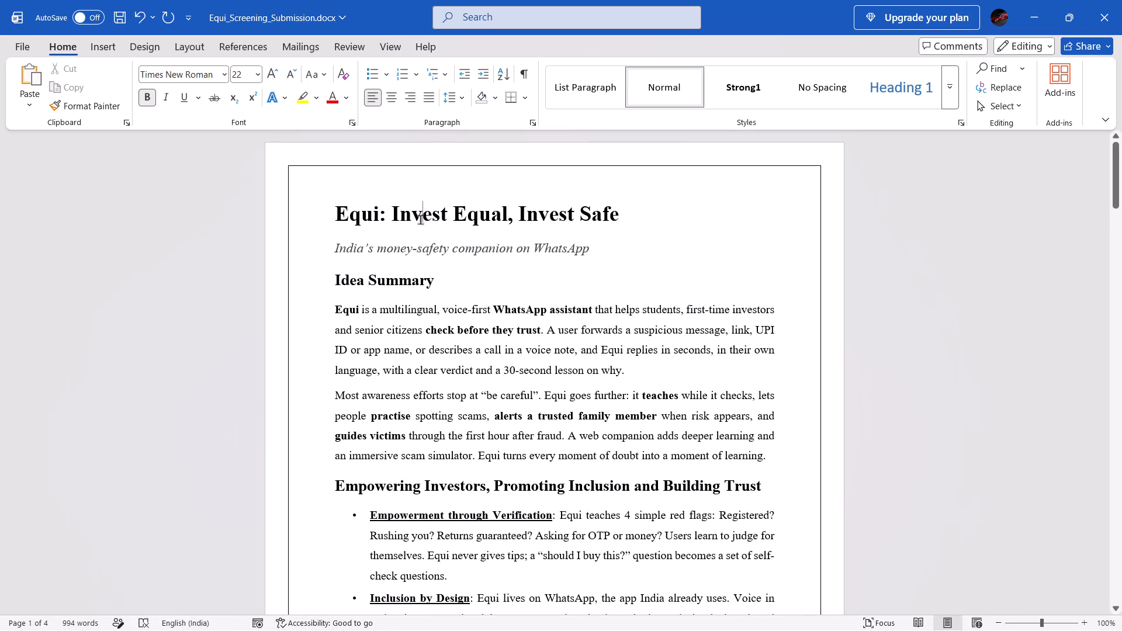
click(392, 284)
drag(617, 207, 406, 207)
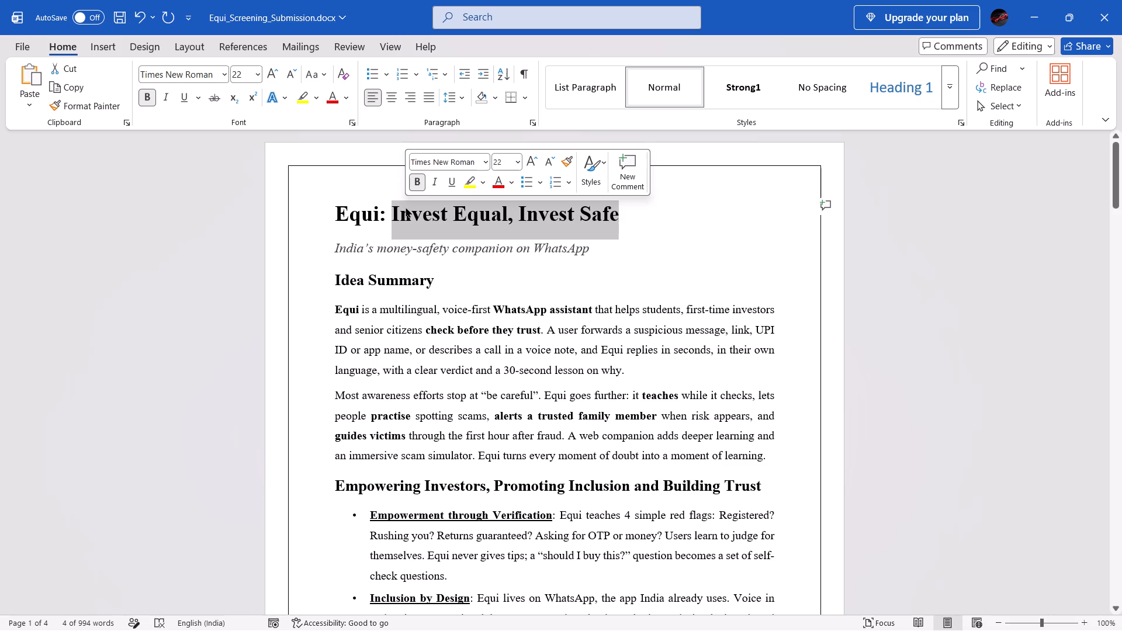
key(BackSpace)
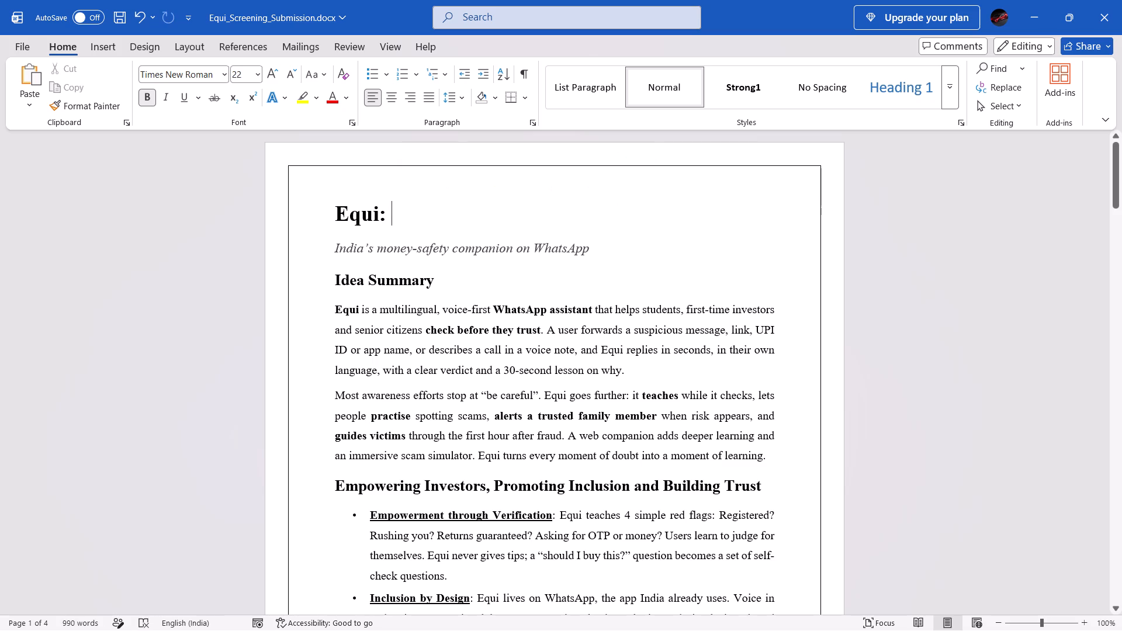
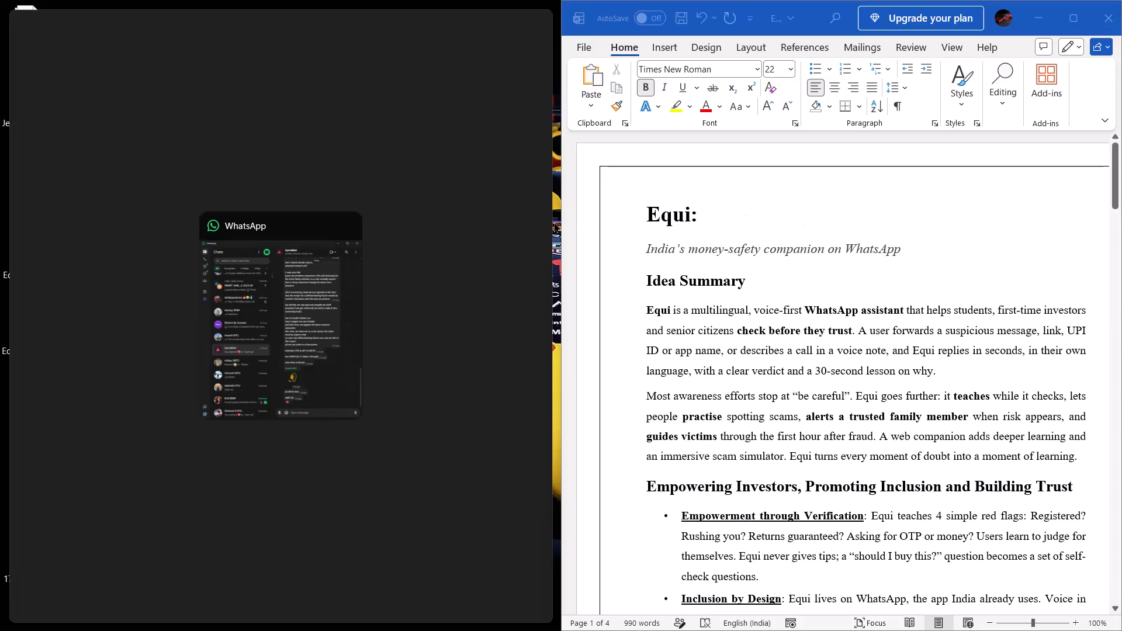
Open the Equi_Entry_Submission document from the desktop and arrange it side by side with the Equi screening submission document.
click(554, 222)
double_click(40, 325)
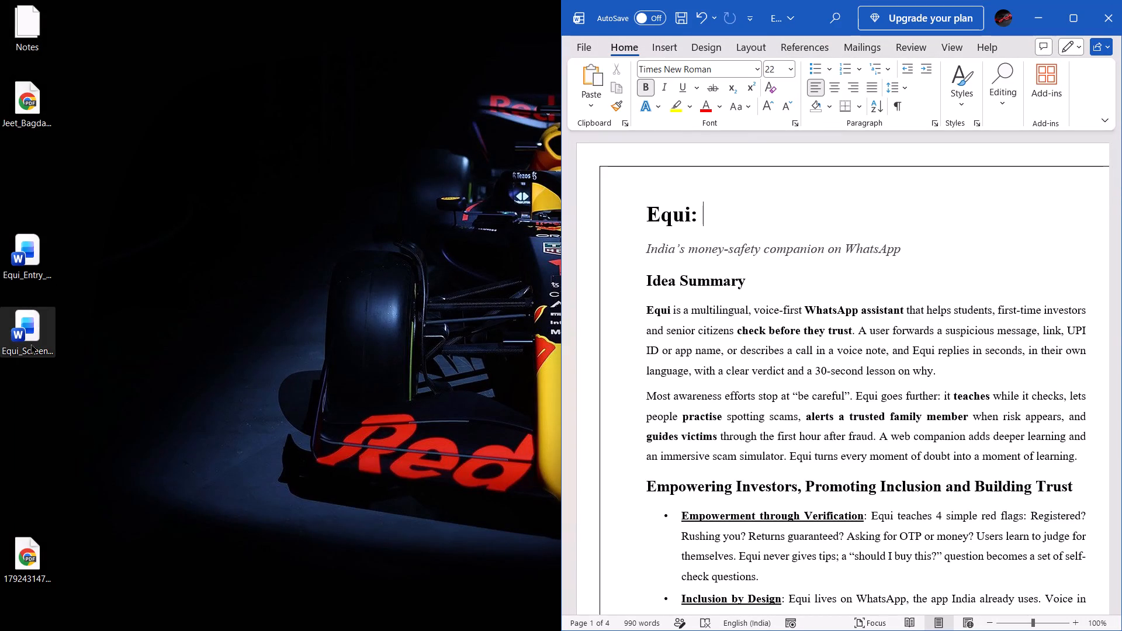
scroll(990, 546, down, 1)
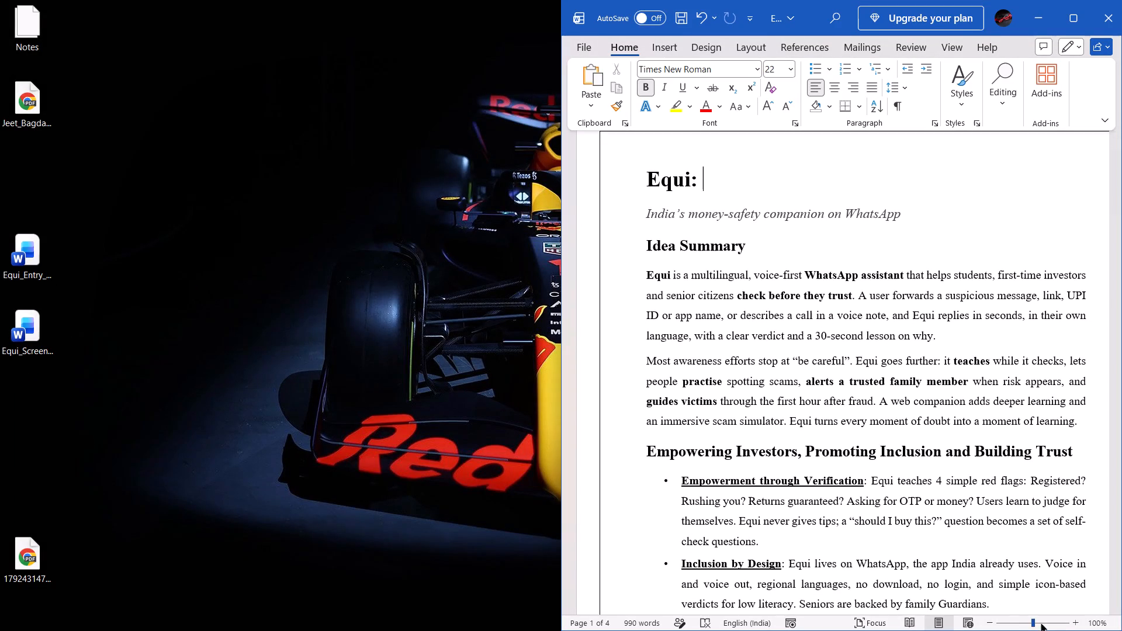
click(1032, 620)
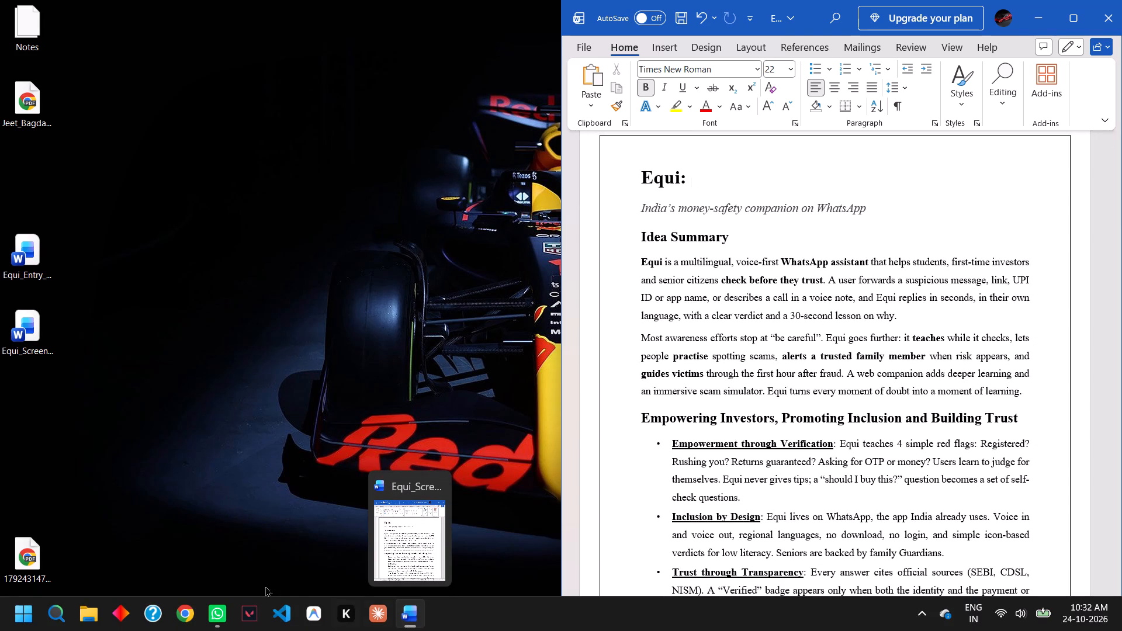
double_click(28, 254)
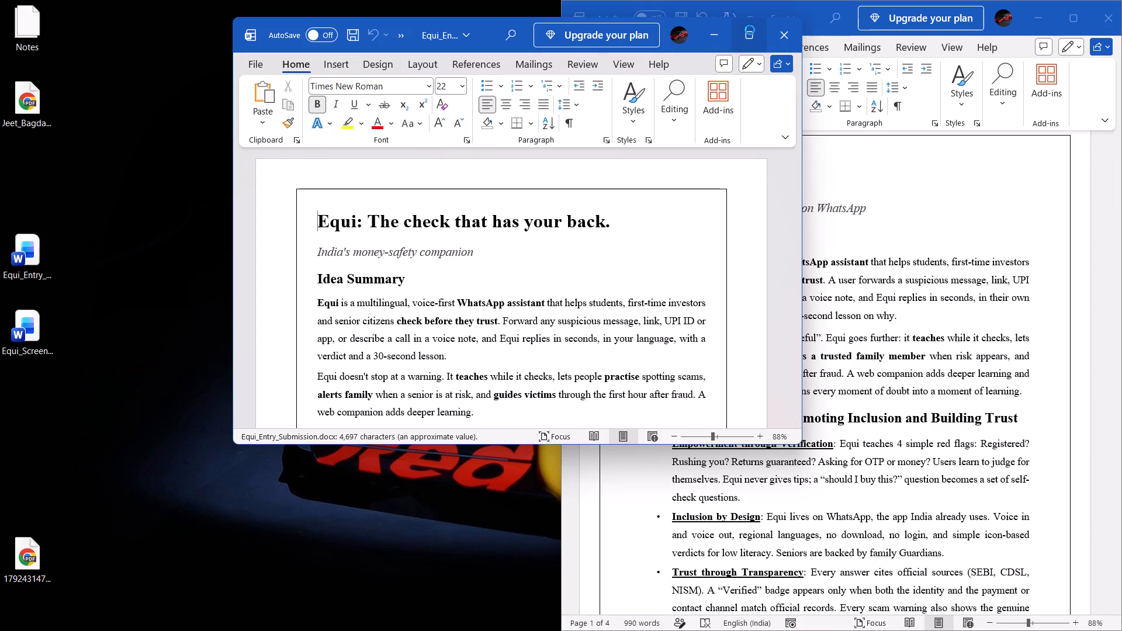
click(750, 30)
drag(816, 0, 0, 265)
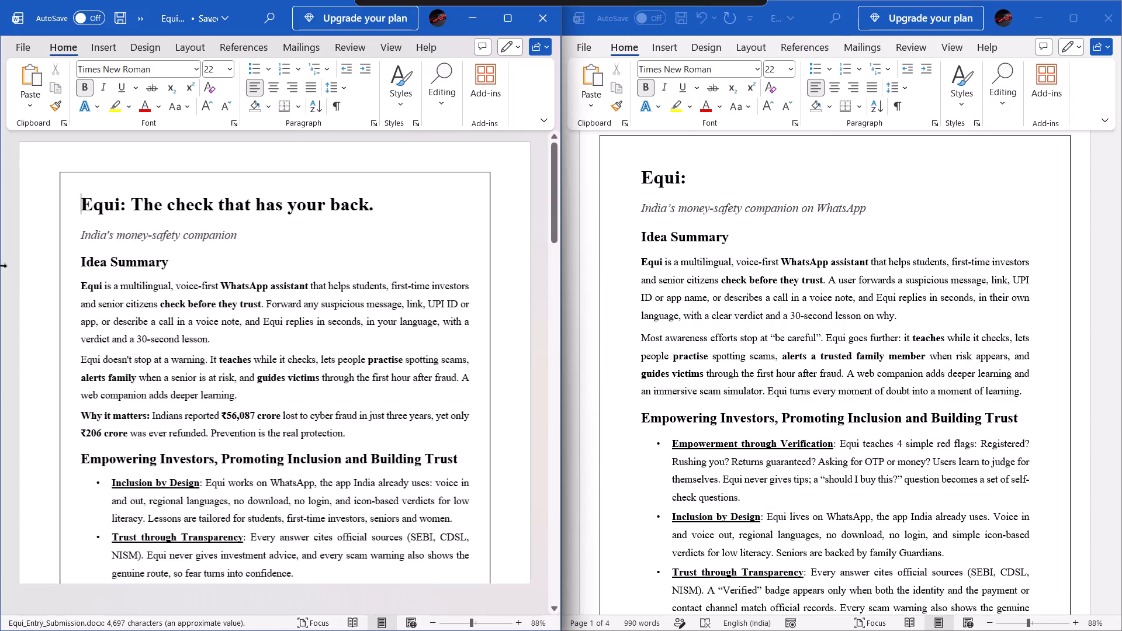
Copy "The check that has your back." from the entry document's title to the screening document's title, after "Equi:".
scroll(341, 449, down, 2)
scroll(341, 453, up, 3)
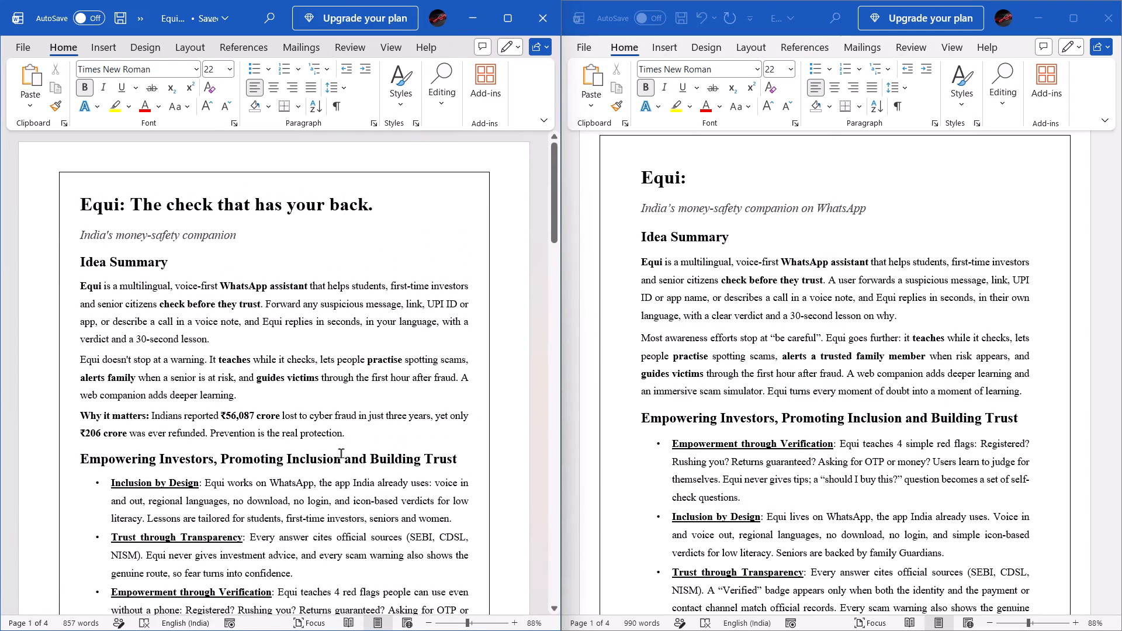
scroll(341, 452, up, 2)
drag(135, 204, 372, 209)
key(ctrl+c)
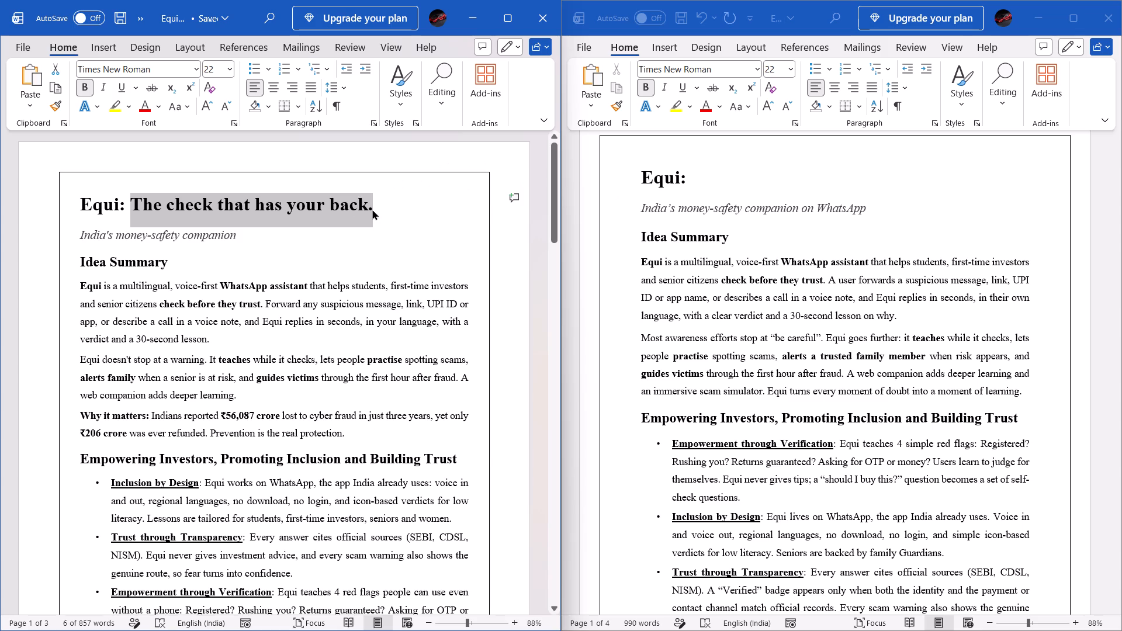
click(743, 172)
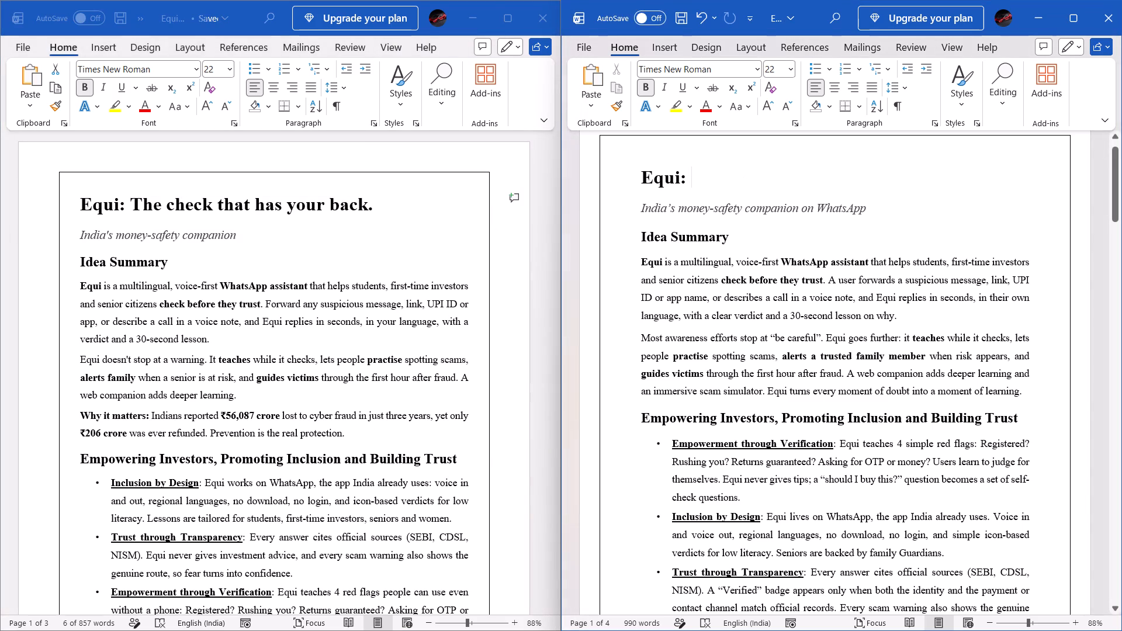
Paste the tagline "The check that has your back." after "Equi:" in the title of the four-page document.
key(ctrl+v)
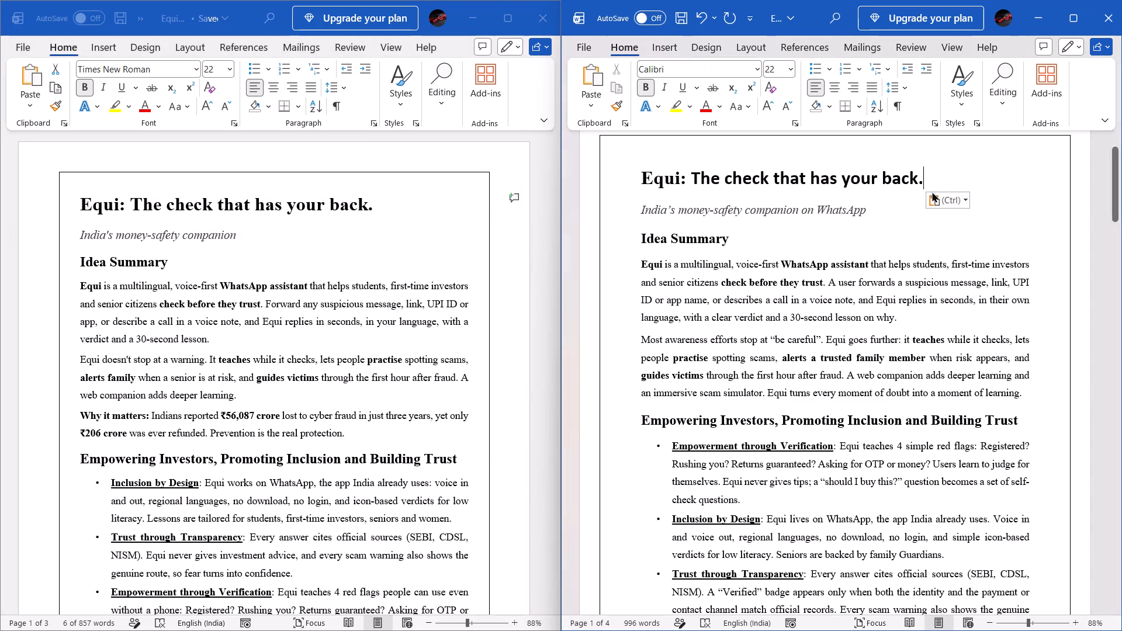
click(946, 202)
click(881, 234)
Compare the Idea Summary and Empowering Investors sections of the two open document versions.
scroll(788, 254, down, 5)
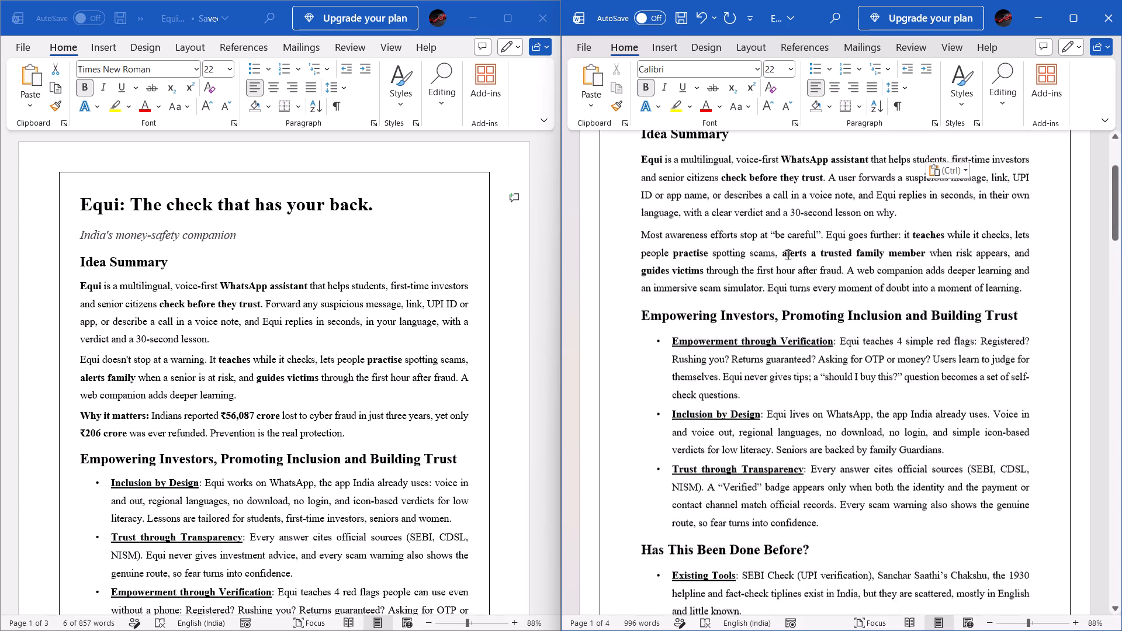
scroll(349, 401, down, 3)
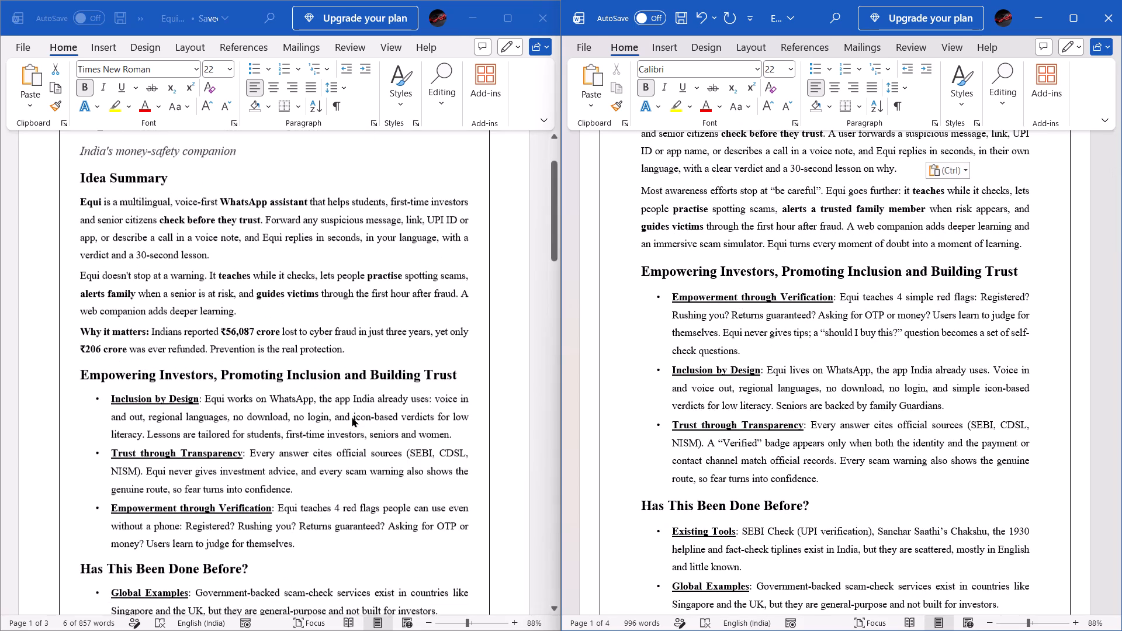
click(342, 410)
click(342, 410)
click(311, 410)
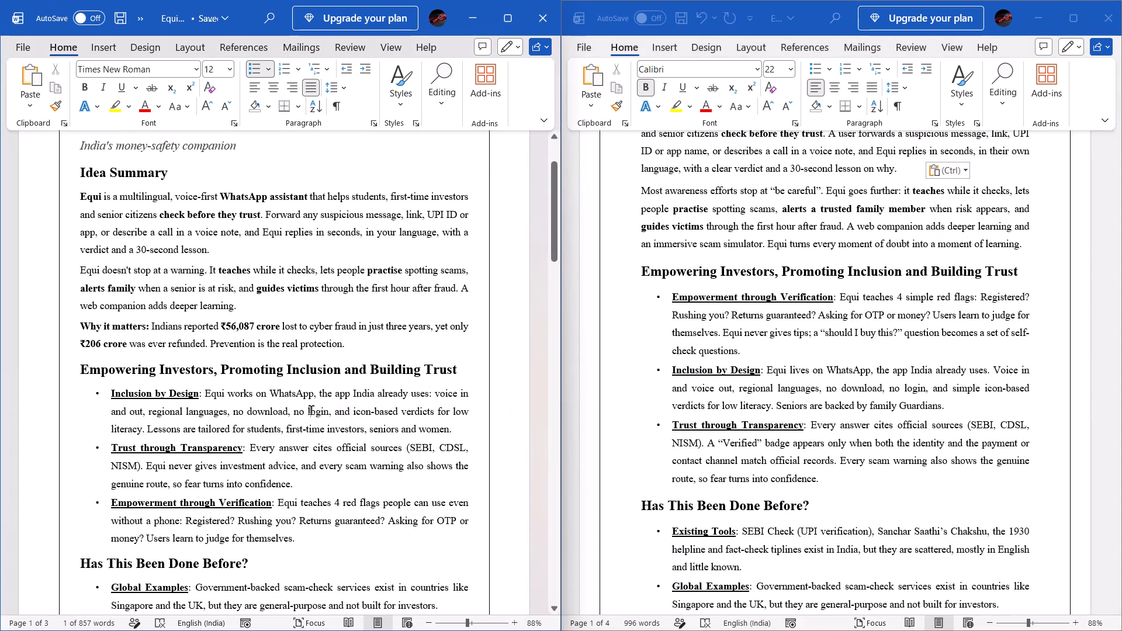
click(883, 317)
click(883, 317)
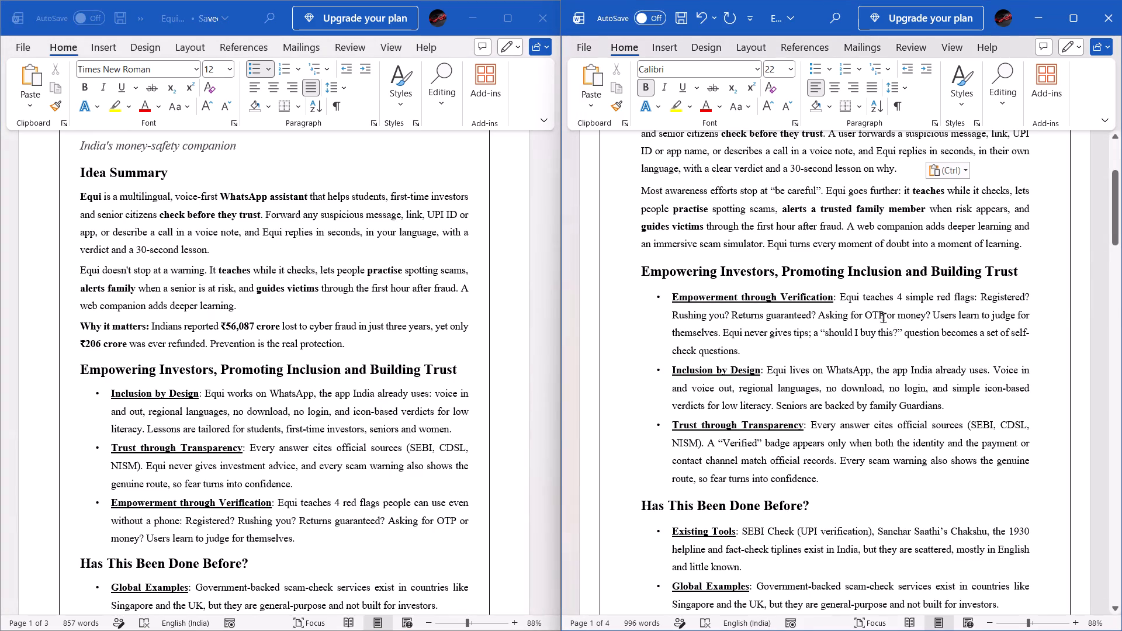
click(883, 317)
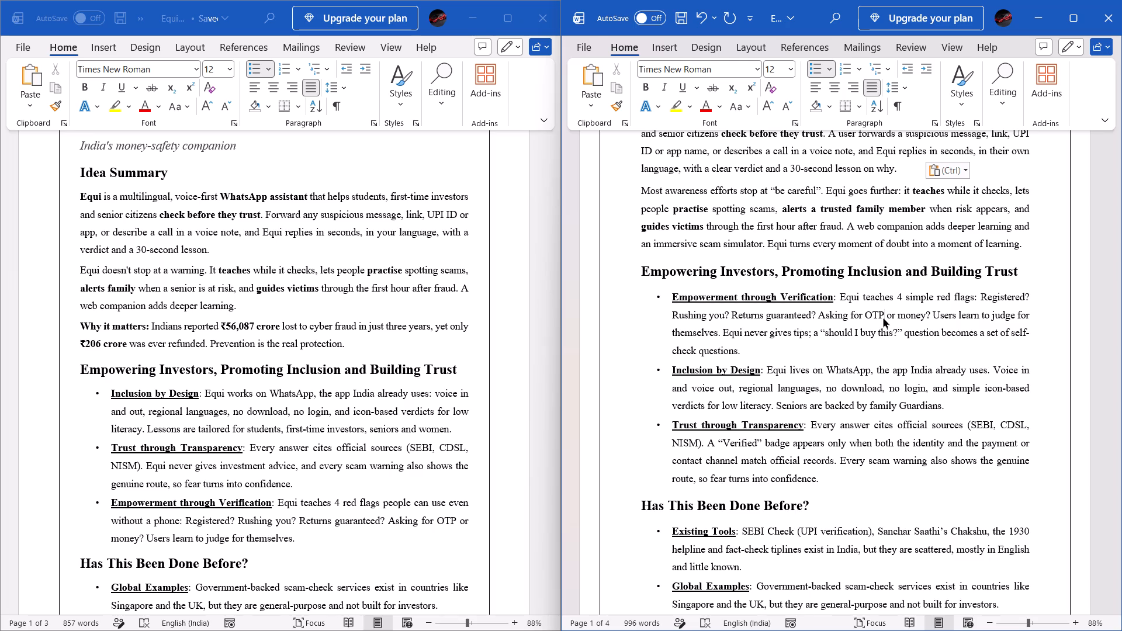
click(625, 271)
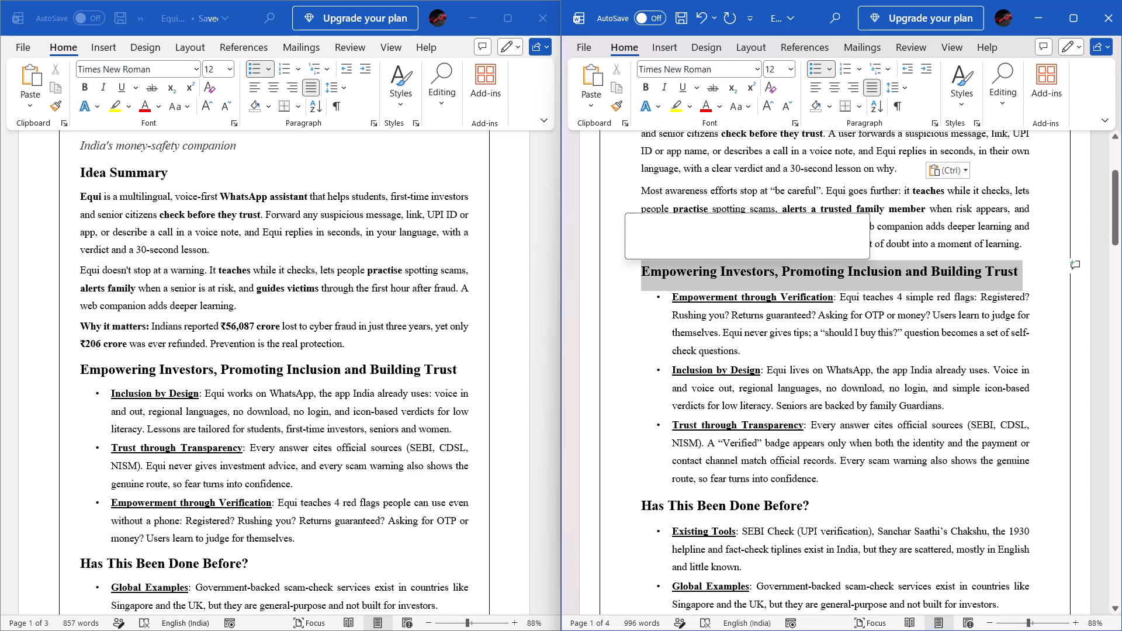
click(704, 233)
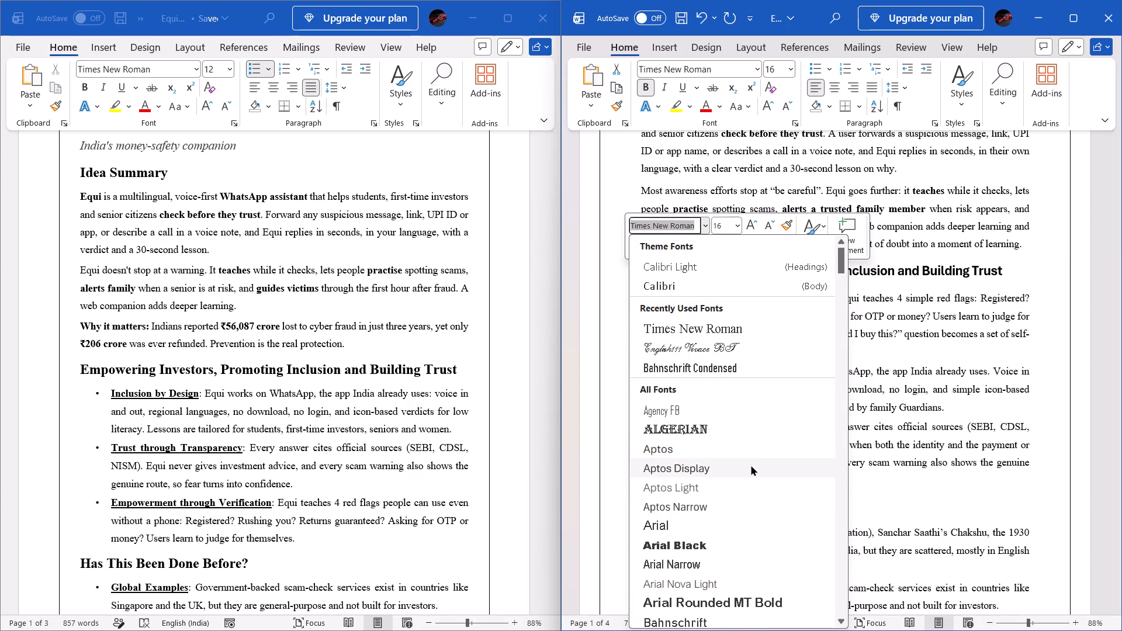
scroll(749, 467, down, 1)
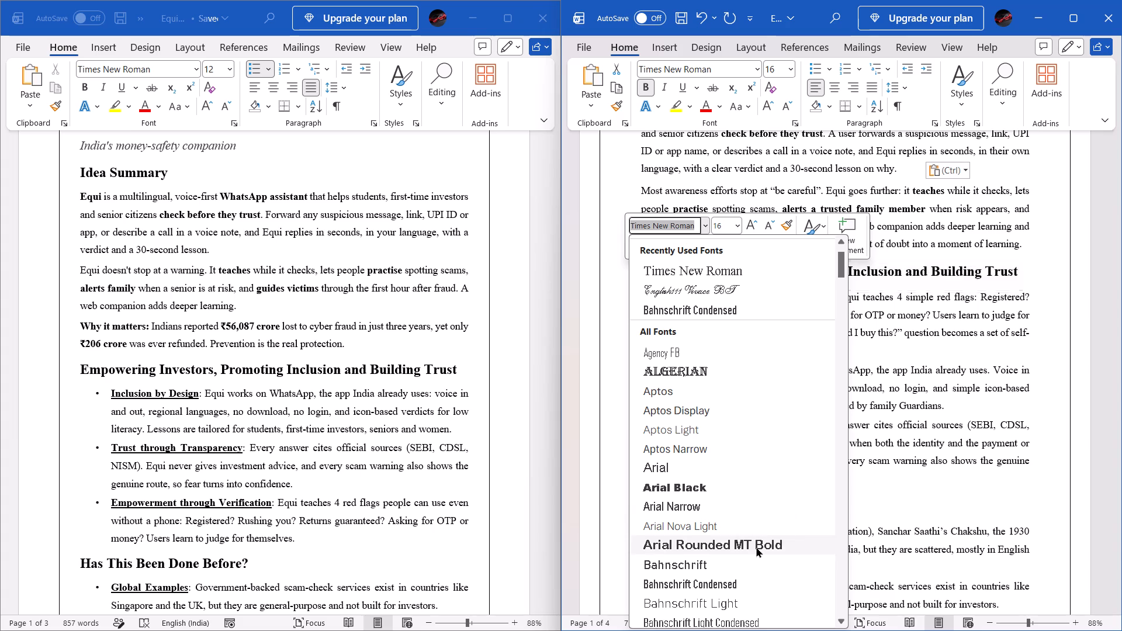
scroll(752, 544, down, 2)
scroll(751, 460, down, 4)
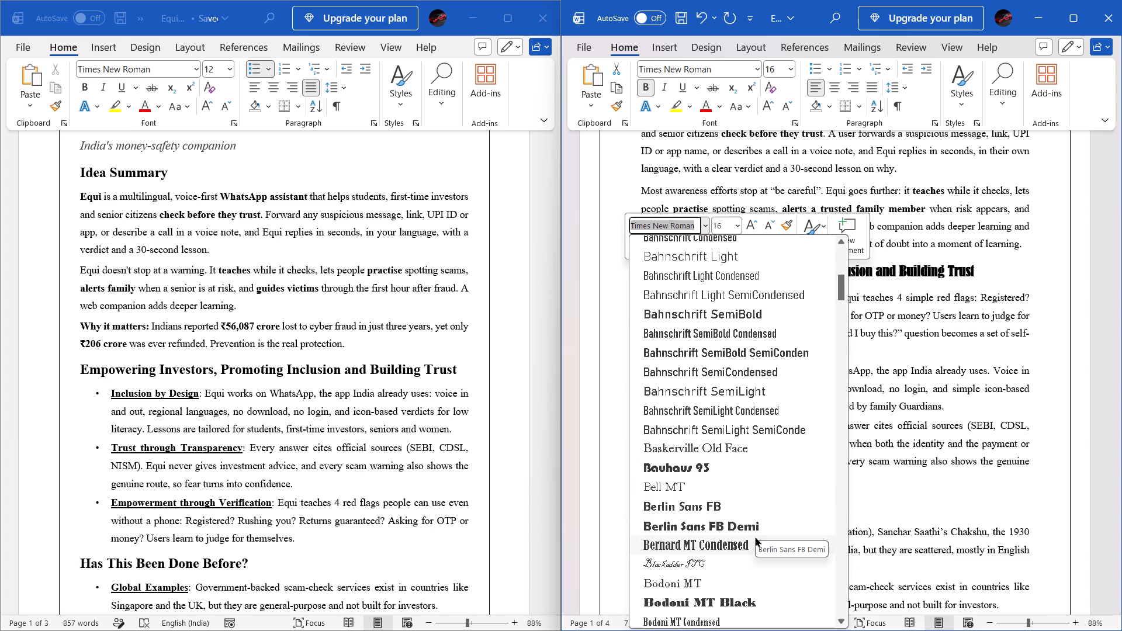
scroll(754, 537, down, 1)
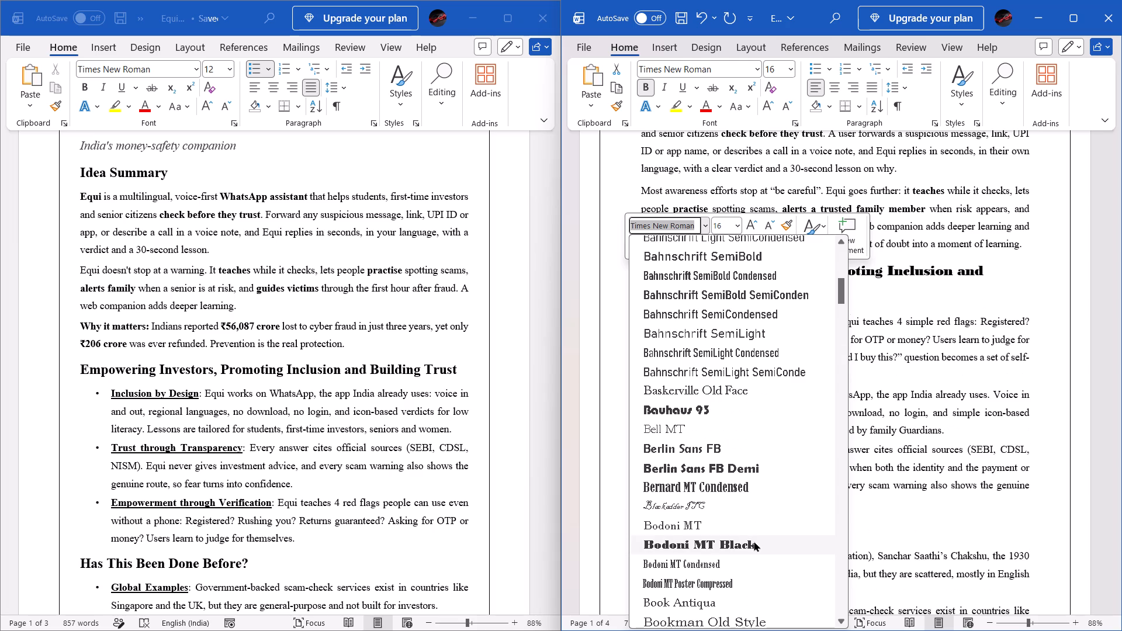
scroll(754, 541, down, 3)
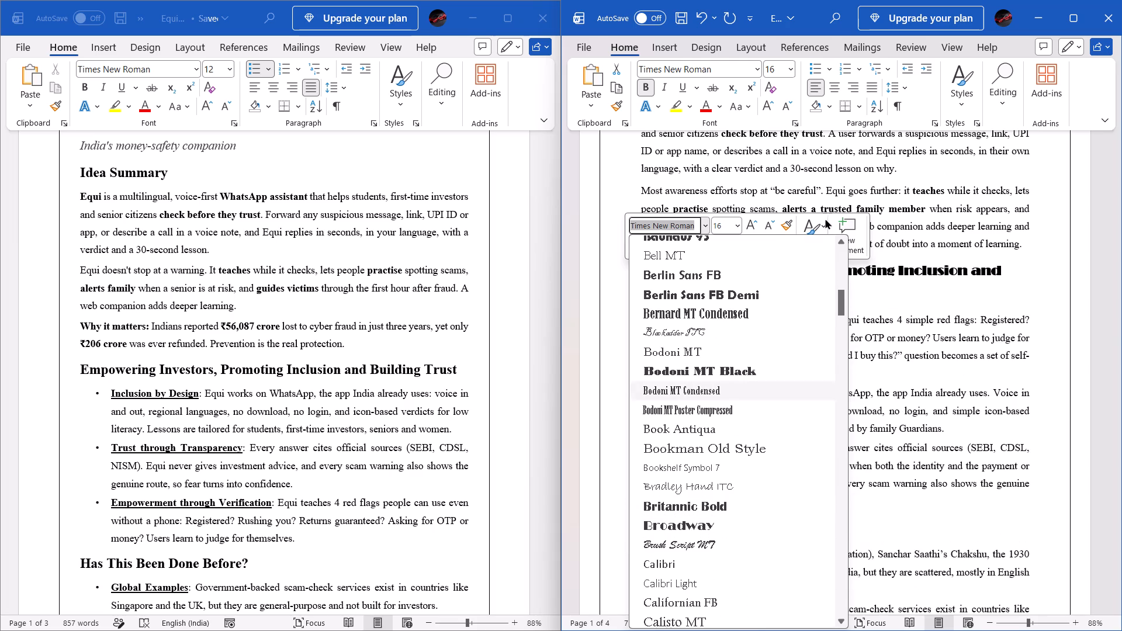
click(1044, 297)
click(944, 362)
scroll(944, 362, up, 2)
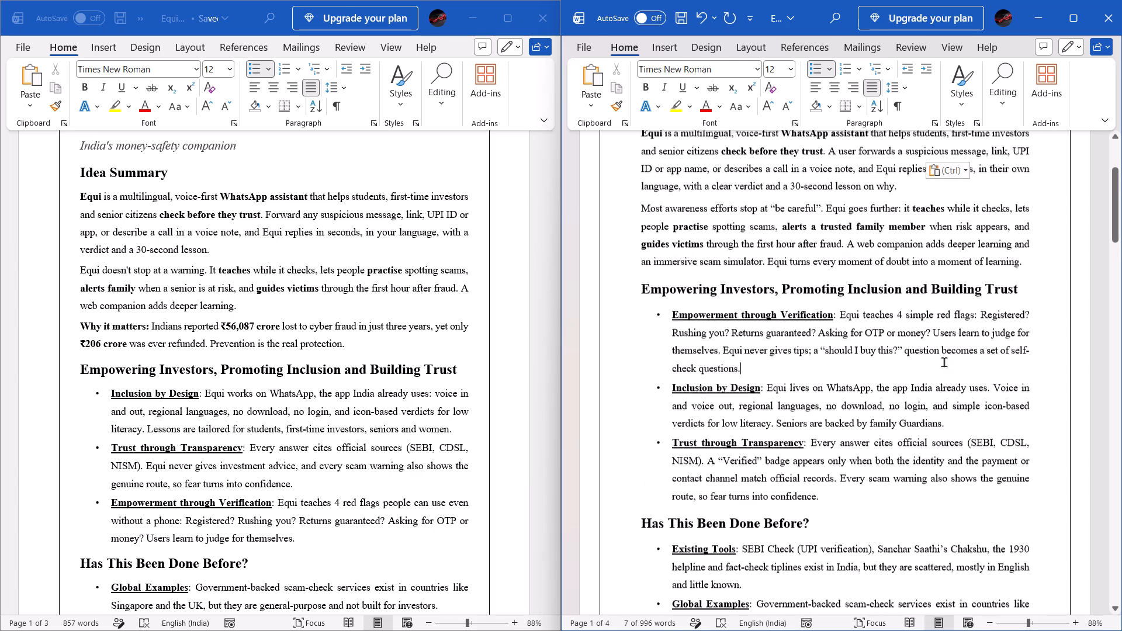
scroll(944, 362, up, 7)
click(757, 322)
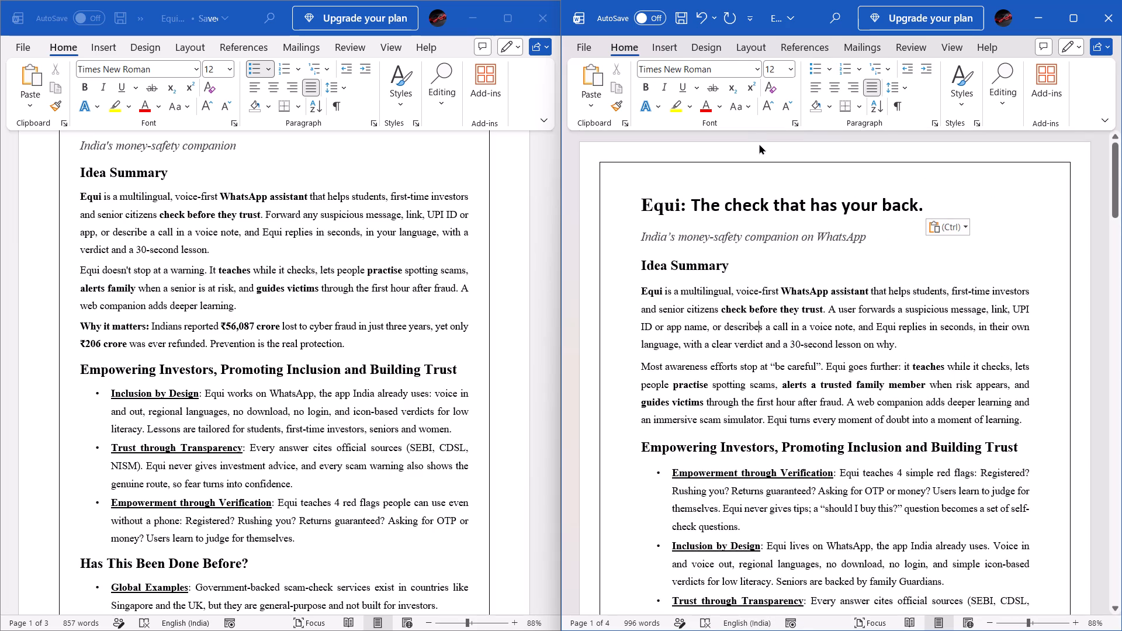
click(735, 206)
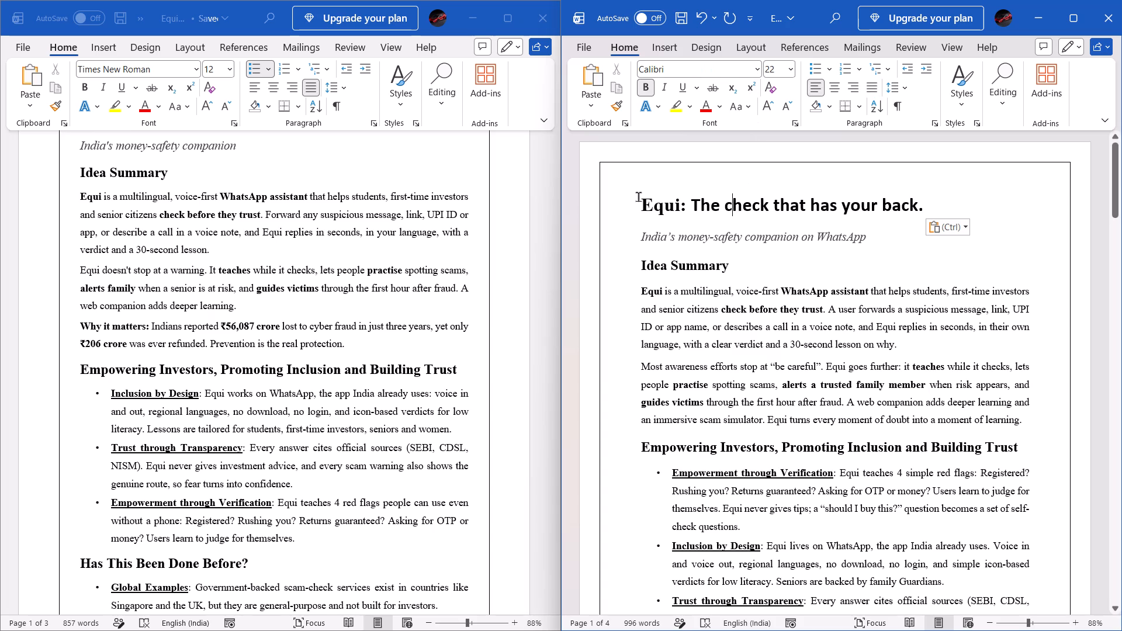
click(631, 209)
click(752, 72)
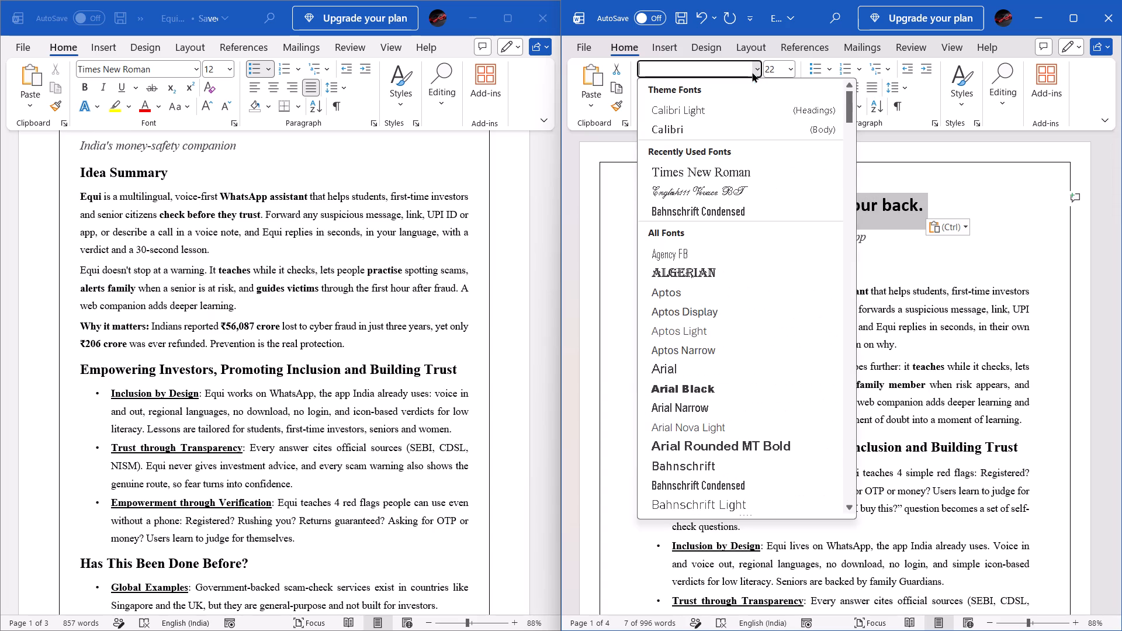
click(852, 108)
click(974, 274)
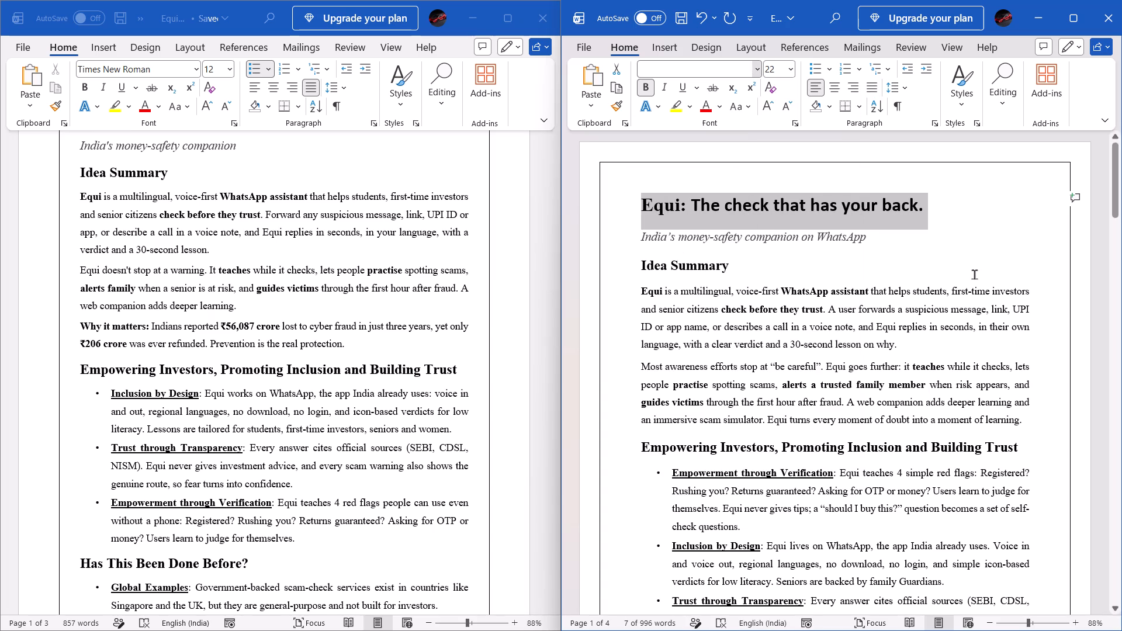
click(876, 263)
Compare the title, subtitle and Idea Summary paragraphs of the four-page document with the three-page version.
scroll(877, 260, down, 1)
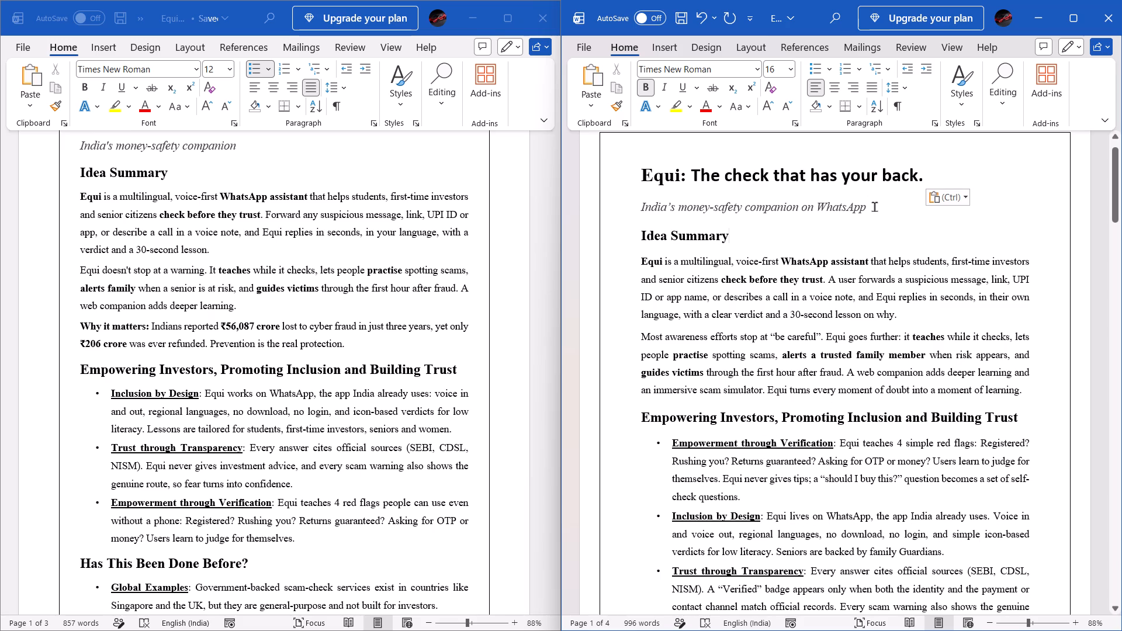
scroll(871, 223, down, 1)
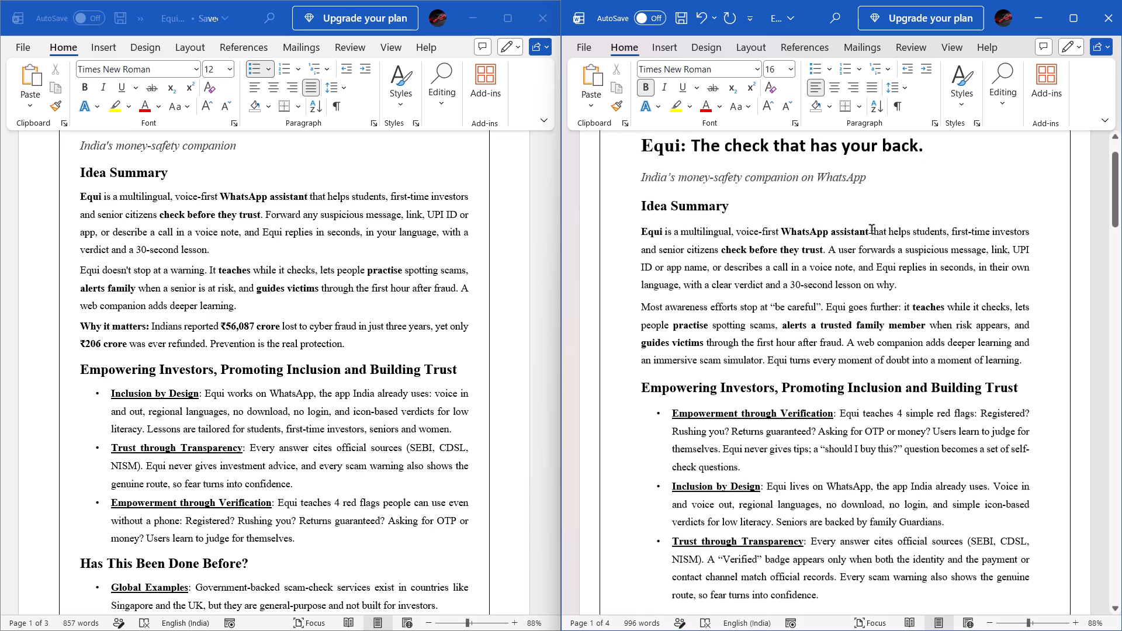
scroll(871, 228, down, 1)
scroll(871, 228, up, 2)
scroll(871, 228, down, 2)
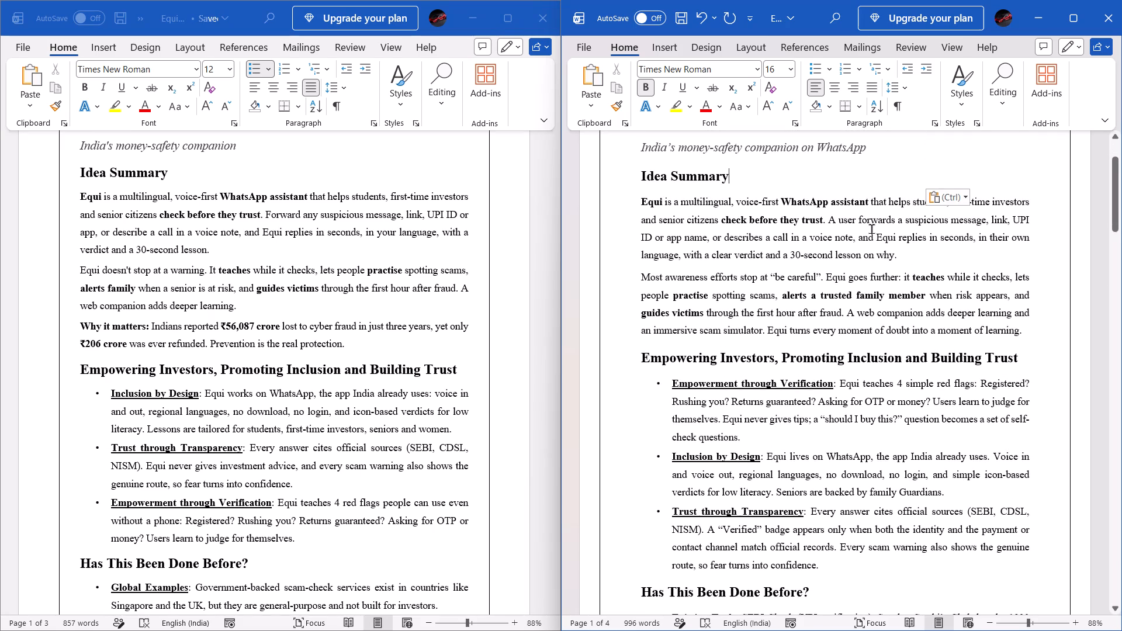
click(424, 283)
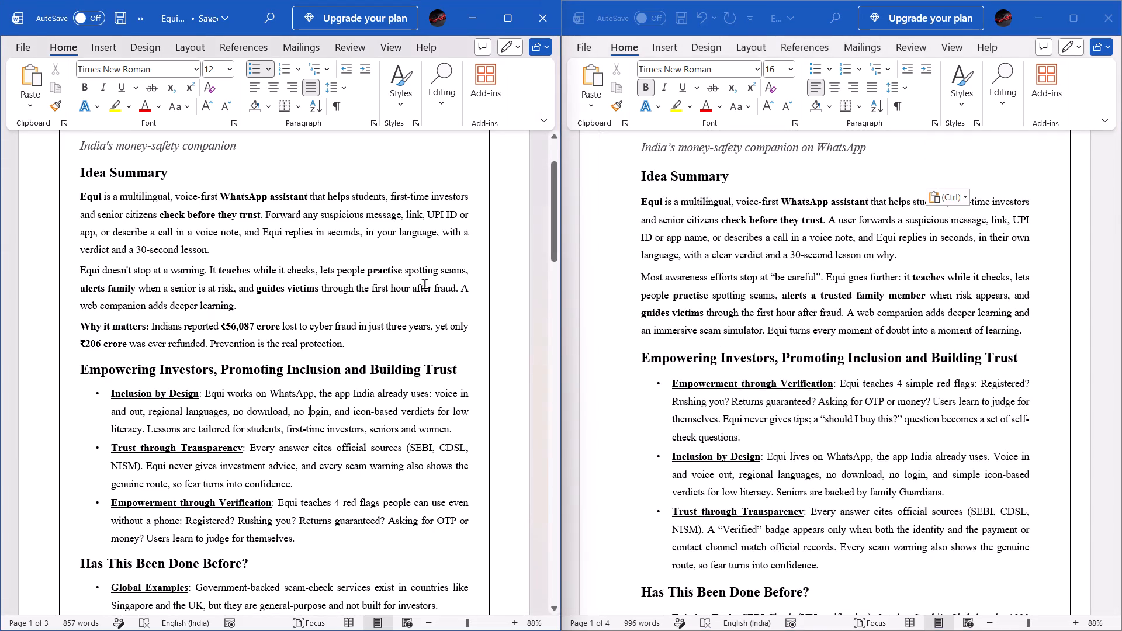
click(424, 283)
click(826, 297)
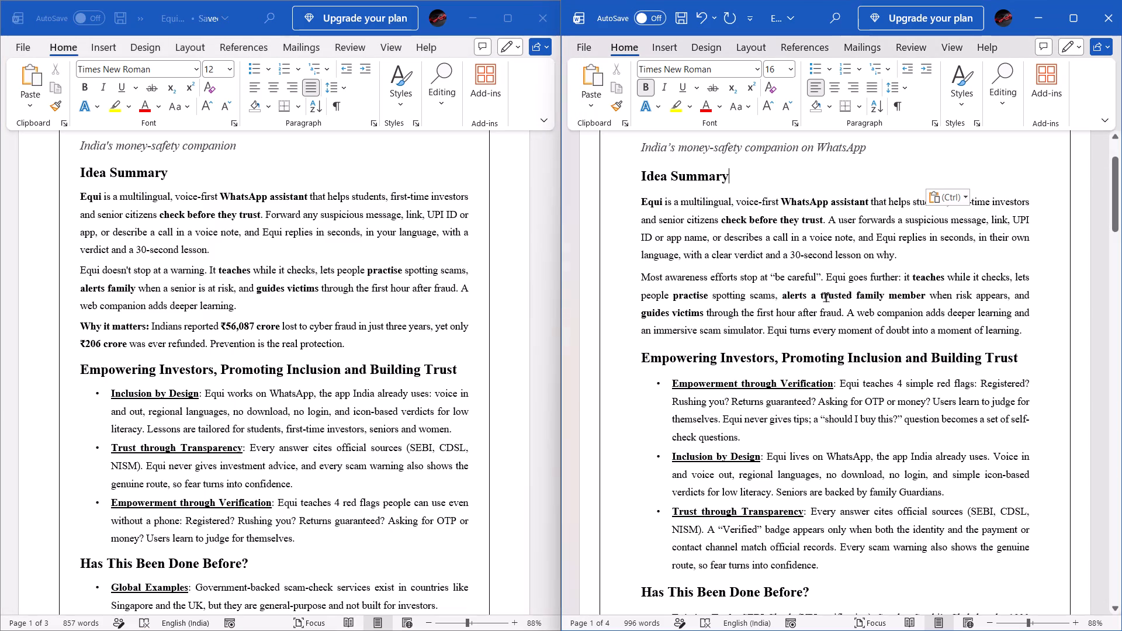
scroll(860, 297, down, 3)
scroll(860, 297, up, 8)
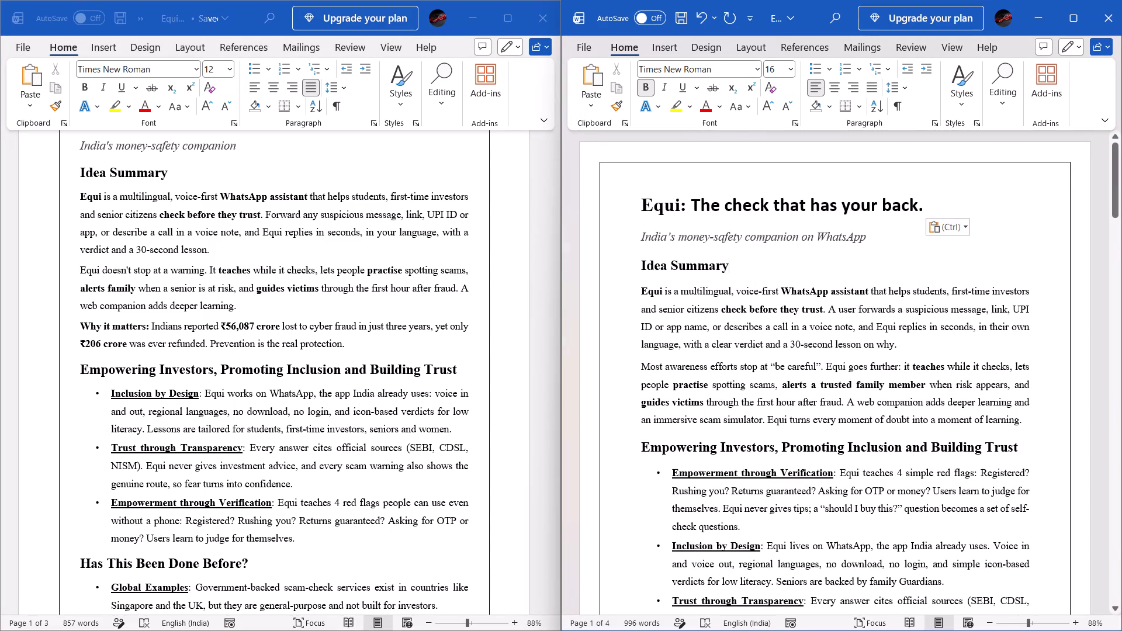
Review the four-page document from Idea Summary through Has This Been Done Before and Unique Features of Equi.
scroll(864, 330, down, 4)
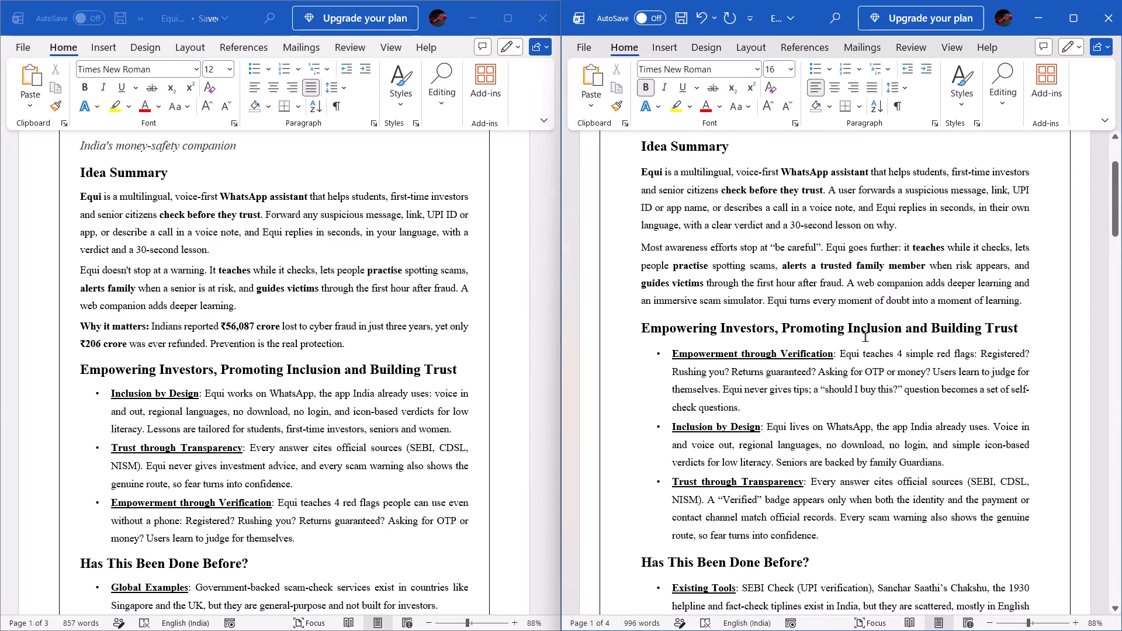
scroll(865, 337, down, 6)
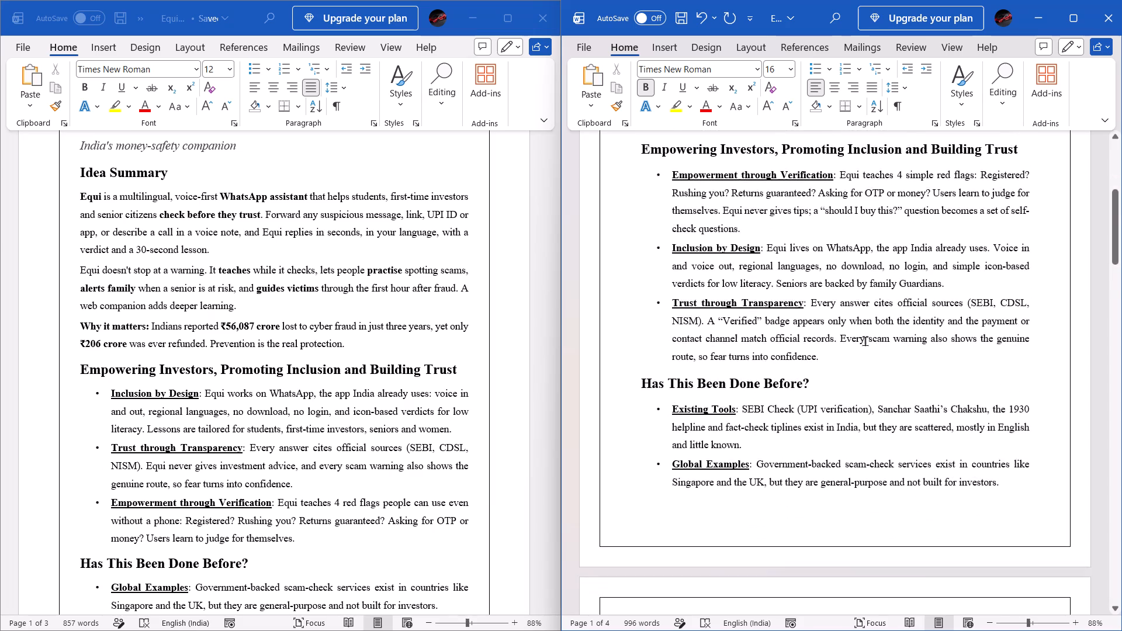
scroll(865, 341, down, 15)
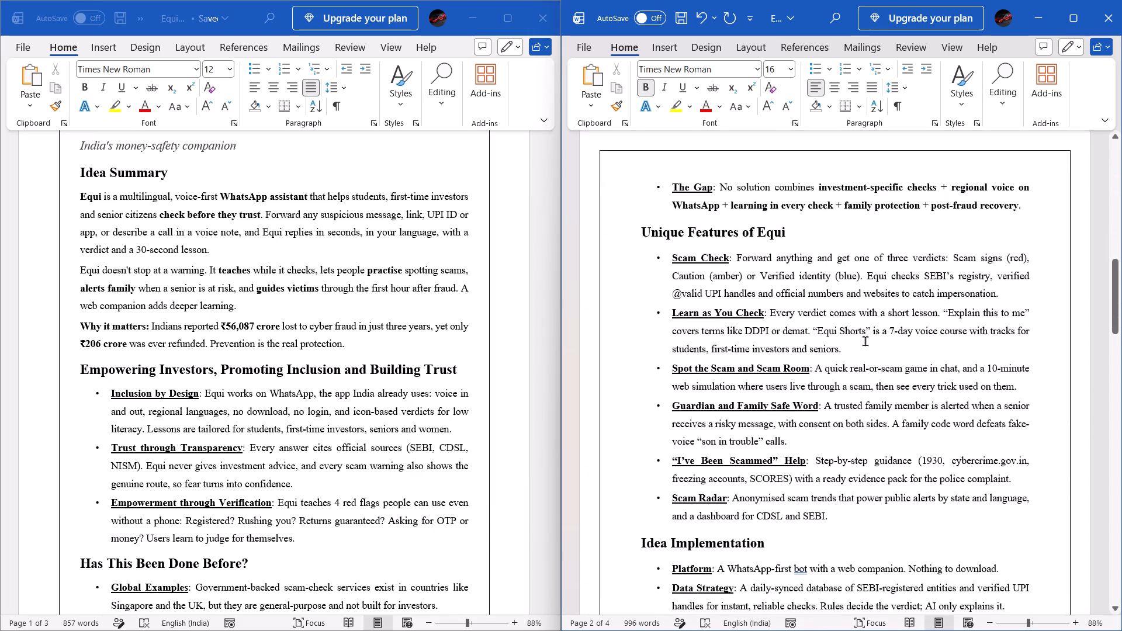
scroll(865, 341, down, 2)
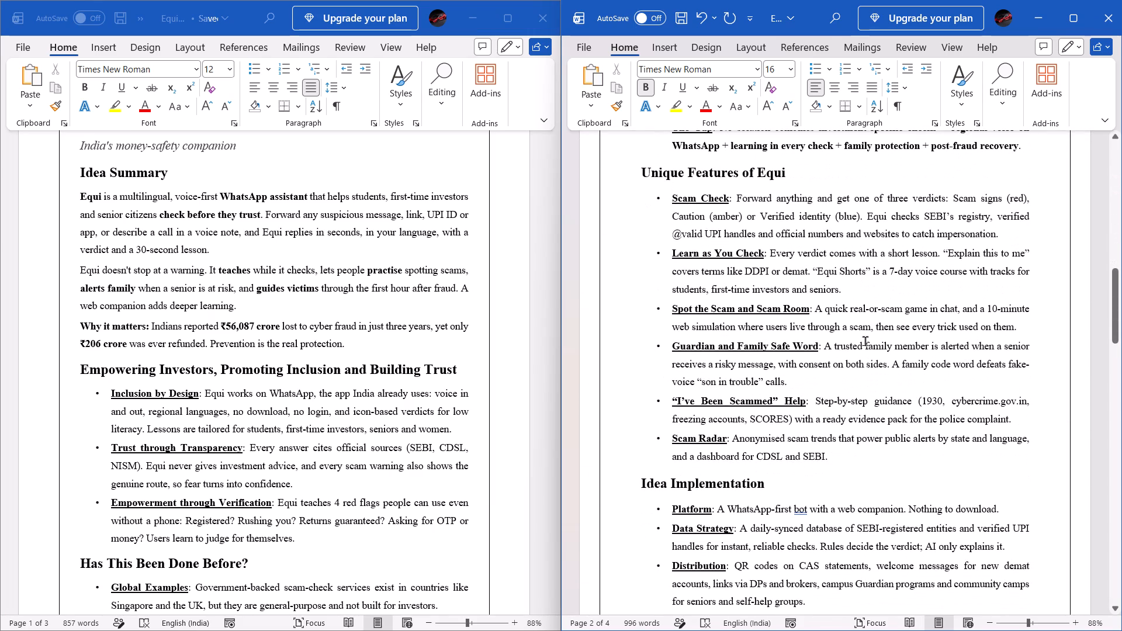
scroll(865, 341, up, 5)
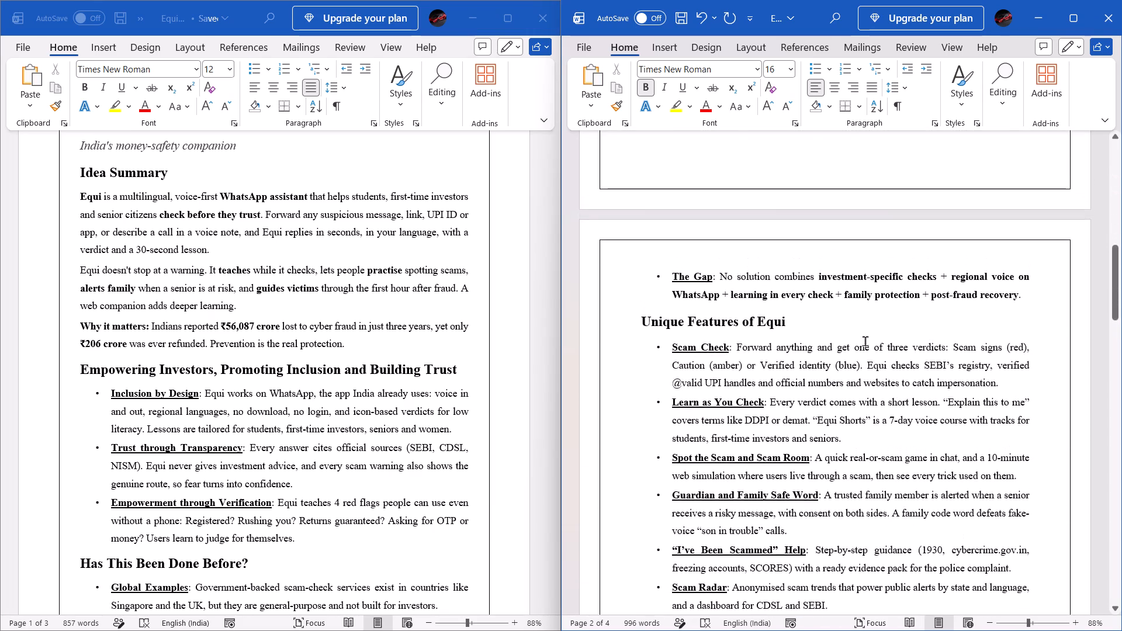
scroll(865, 341, up, 18)
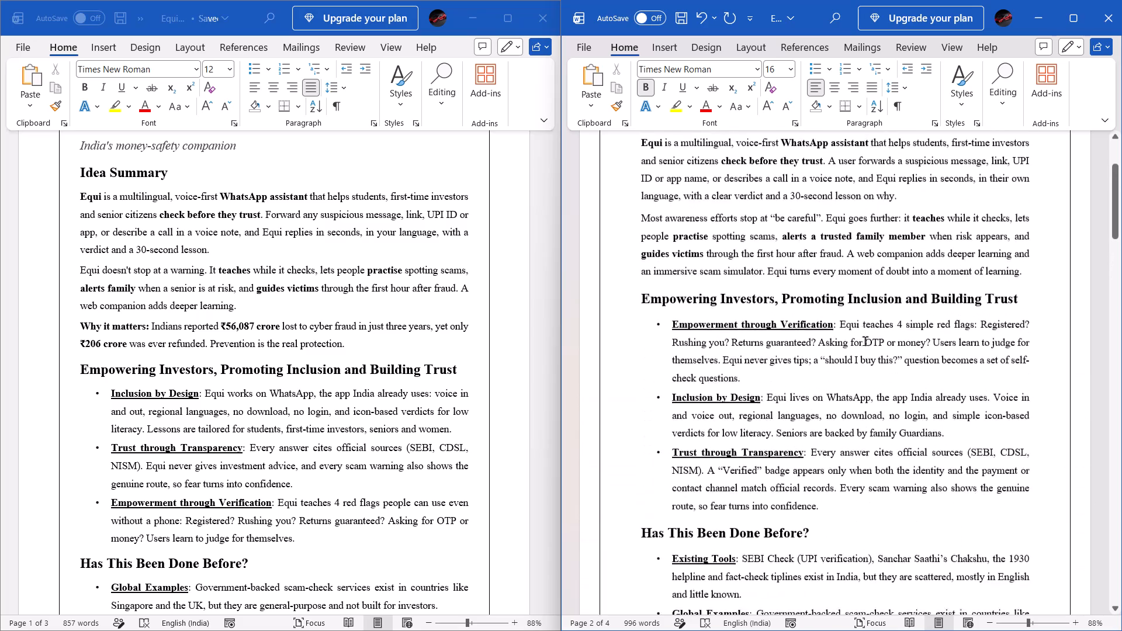
scroll(865, 341, up, 4)
scroll(865, 341, down, 16)
scroll(860, 350, up, 3)
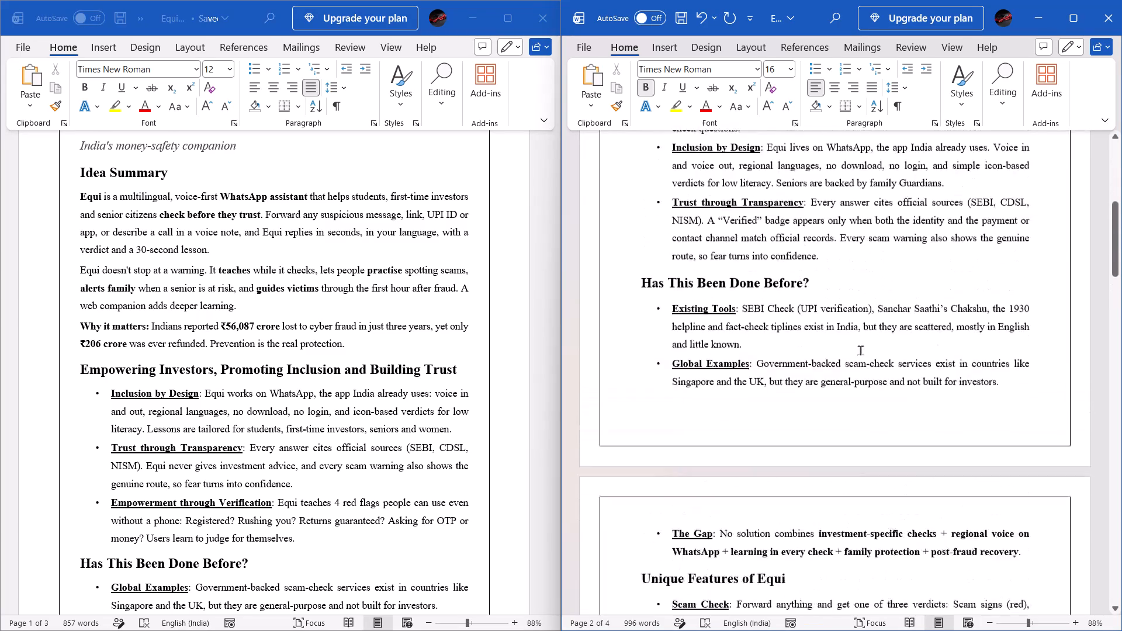
scroll(860, 350, up, 6)
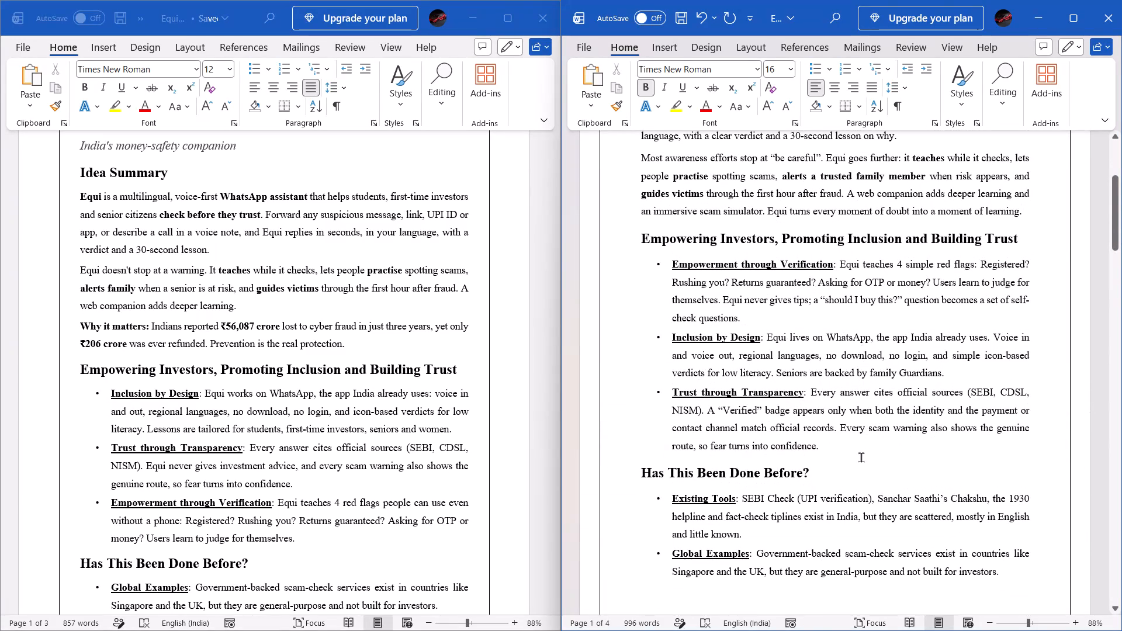
Read the four-page document from Has This Been Done Before through Idea Implementation to Potential Roadblocks and Hurdles.
drag(861, 457, 841, 423)
click(840, 422)
drag(840, 428, 853, 442)
click(863, 459)
scroll(863, 459, down, 5)
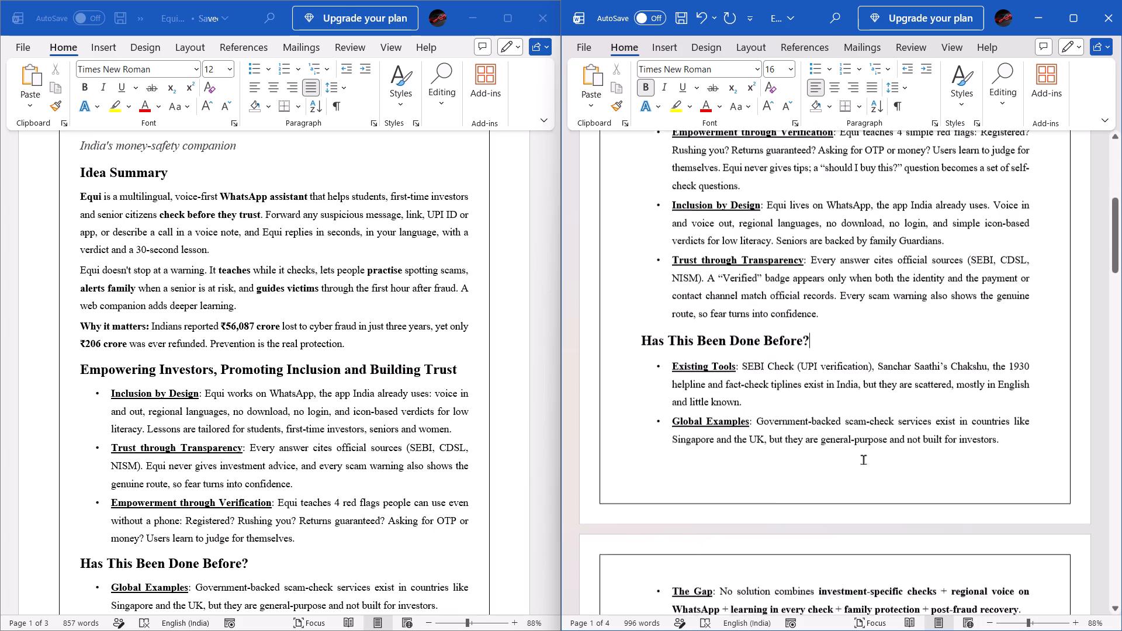
scroll(858, 456, down, 7)
scroll(856, 450, down, 14)
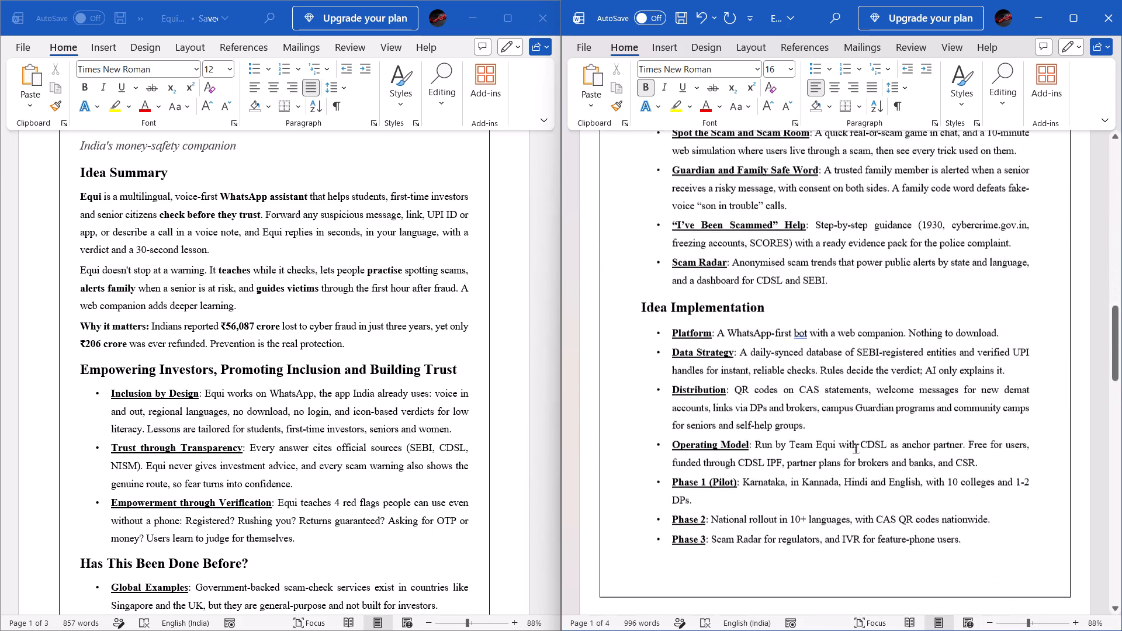
scroll(856, 448, down, 10)
scroll(854, 446, up, 4)
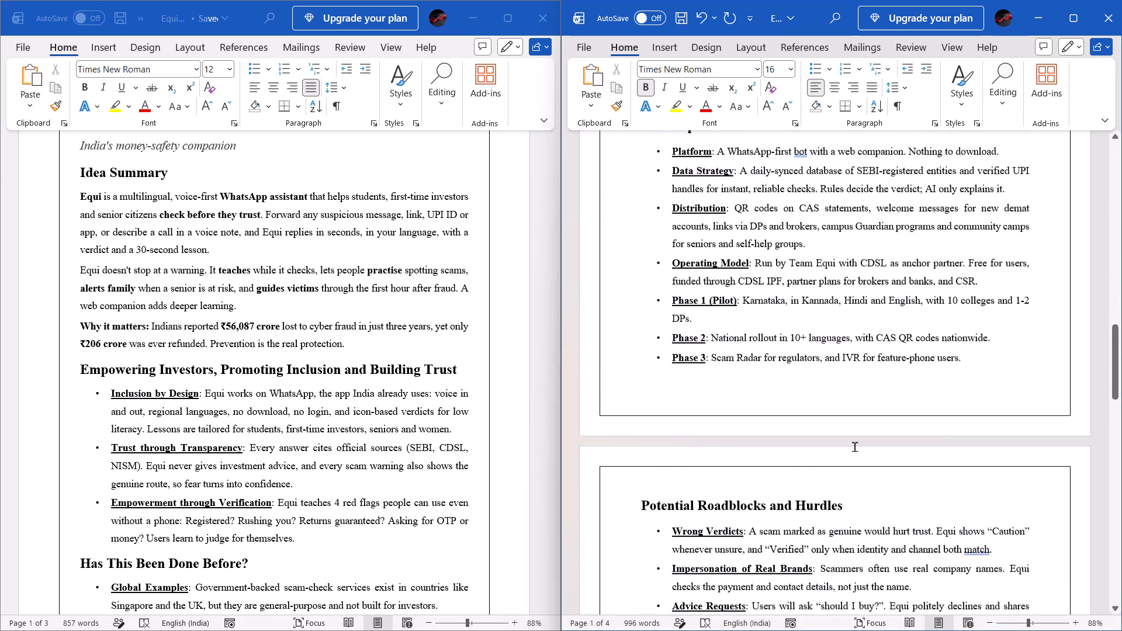
Compare Idea Implementation in the four-page document with Has This Been Done Before and Unique Features of Equi in the three-page version.
scroll(854, 446, up, 1)
scroll(854, 446, down, 4)
scroll(854, 446, up, 5)
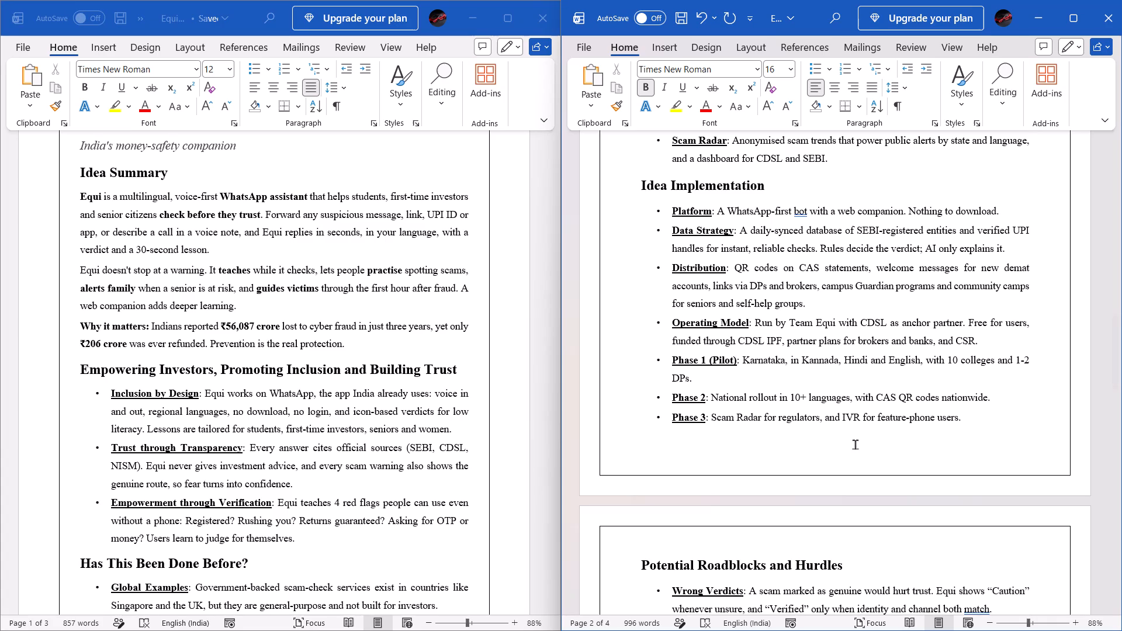
scroll(394, 474, down, 9)
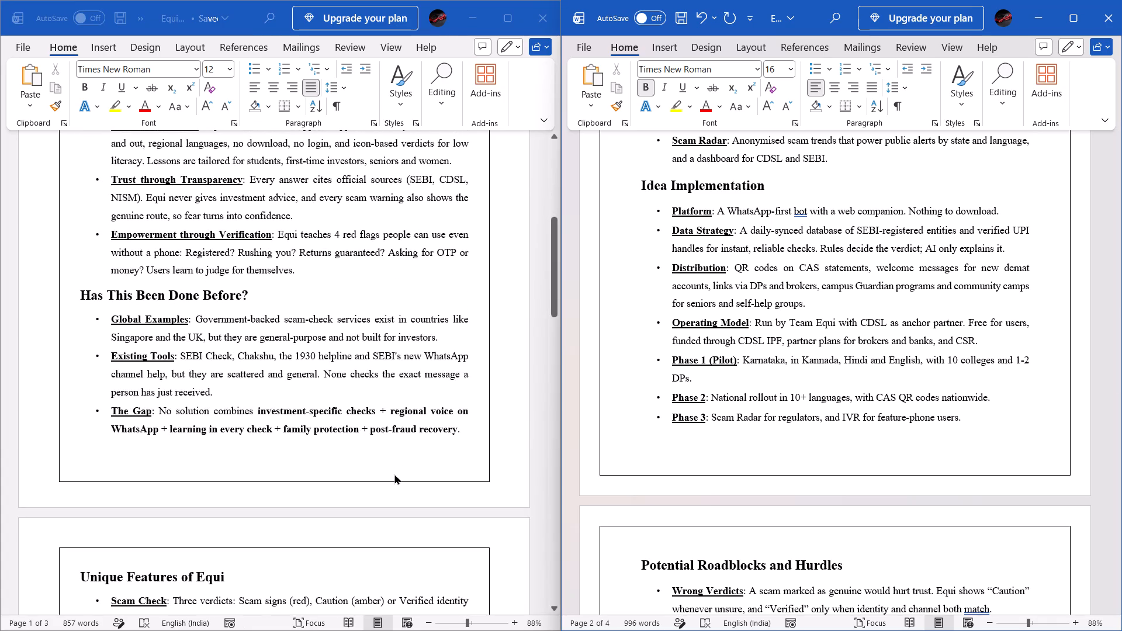
scroll(394, 474, down, 11)
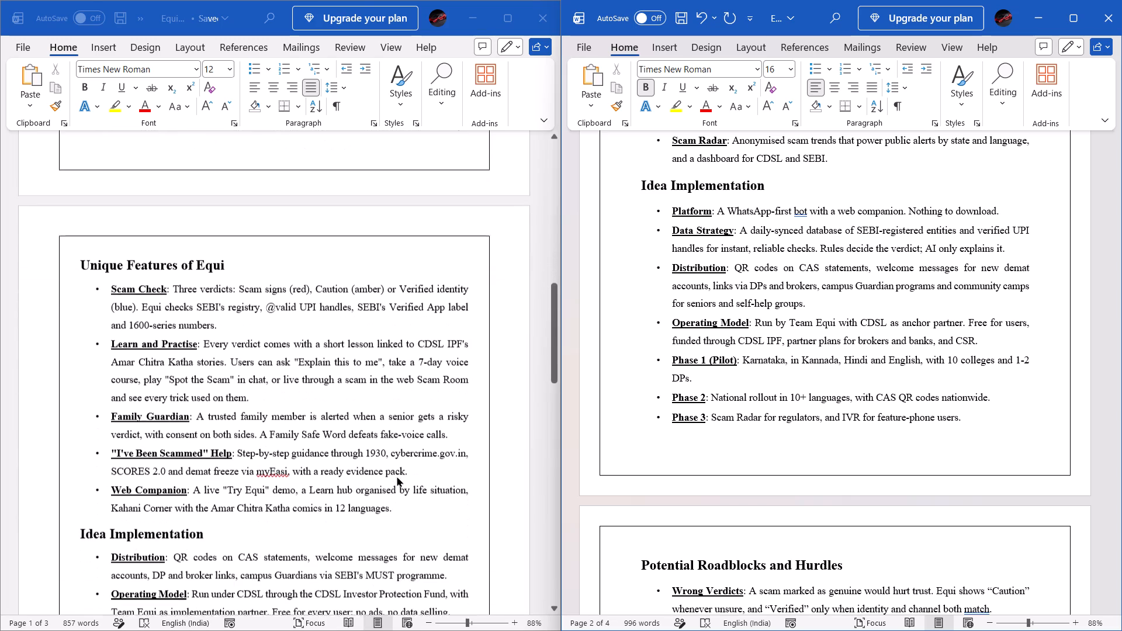
scroll(847, 500, down, 13)
Read the four-page document from Potential Roadblocks and Hurdles through Impact and Expected Outcomes to References and AI Disclosure.
scroll(847, 500, down, 8)
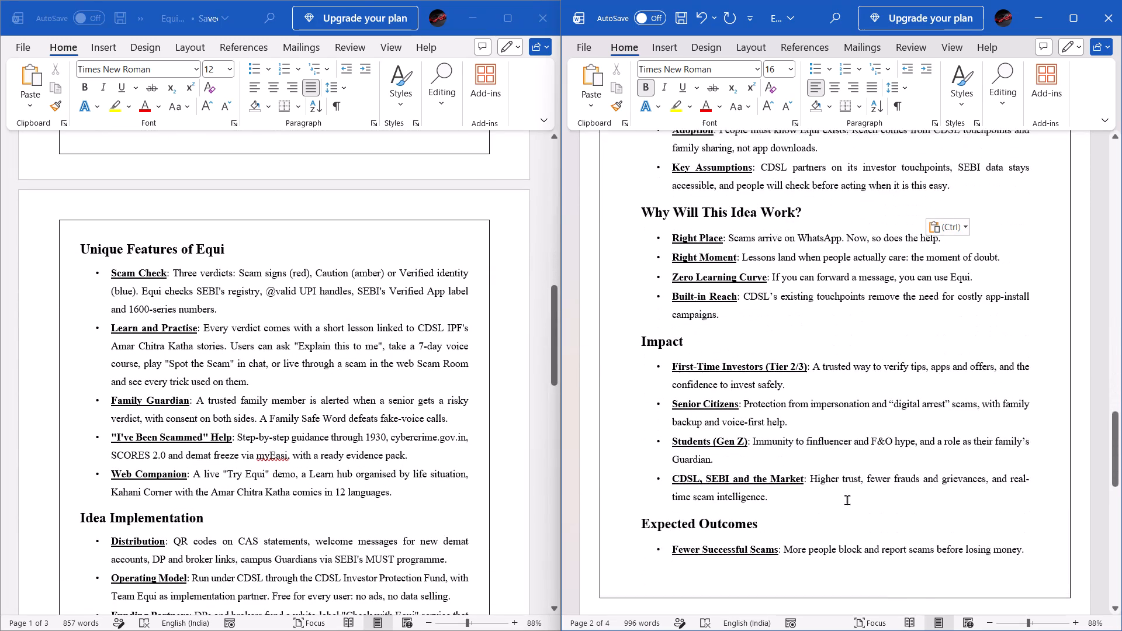
scroll(847, 500, down, 13)
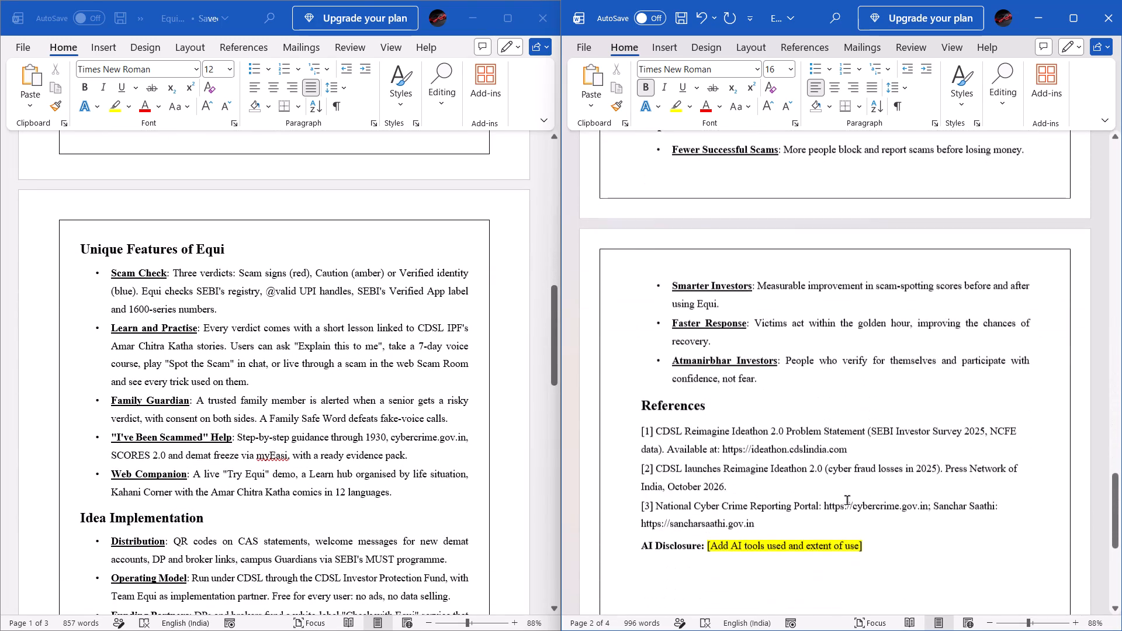
scroll(847, 500, up, 20)
scroll(847, 500, down, 3)
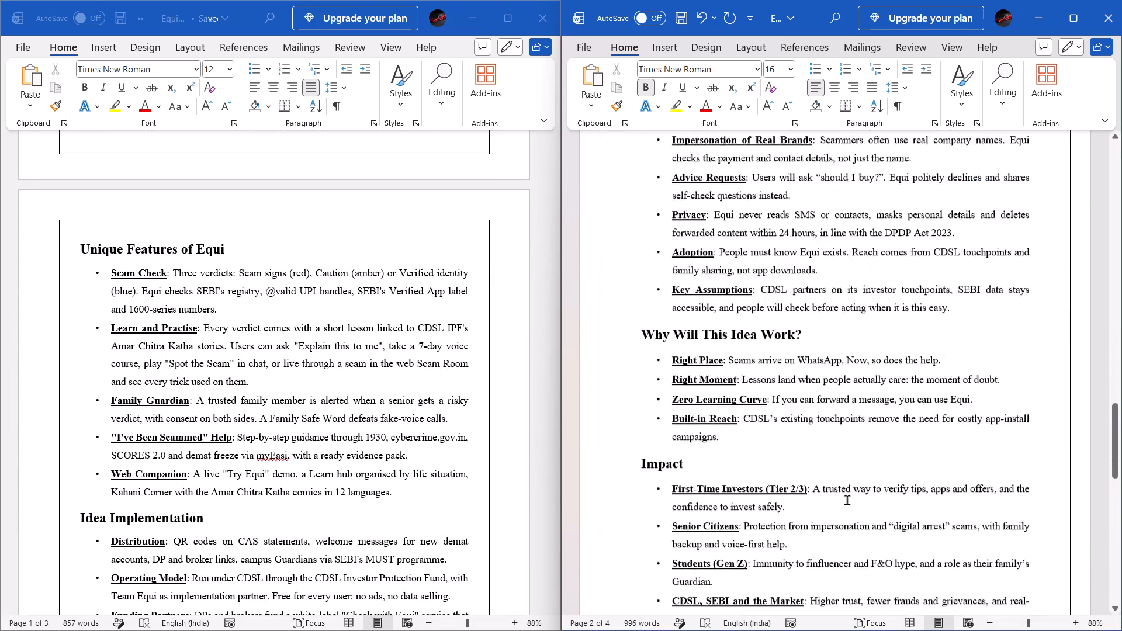
scroll(847, 500, down, 17)
scroll(847, 500, down, 6)
scroll(847, 500, up, 2)
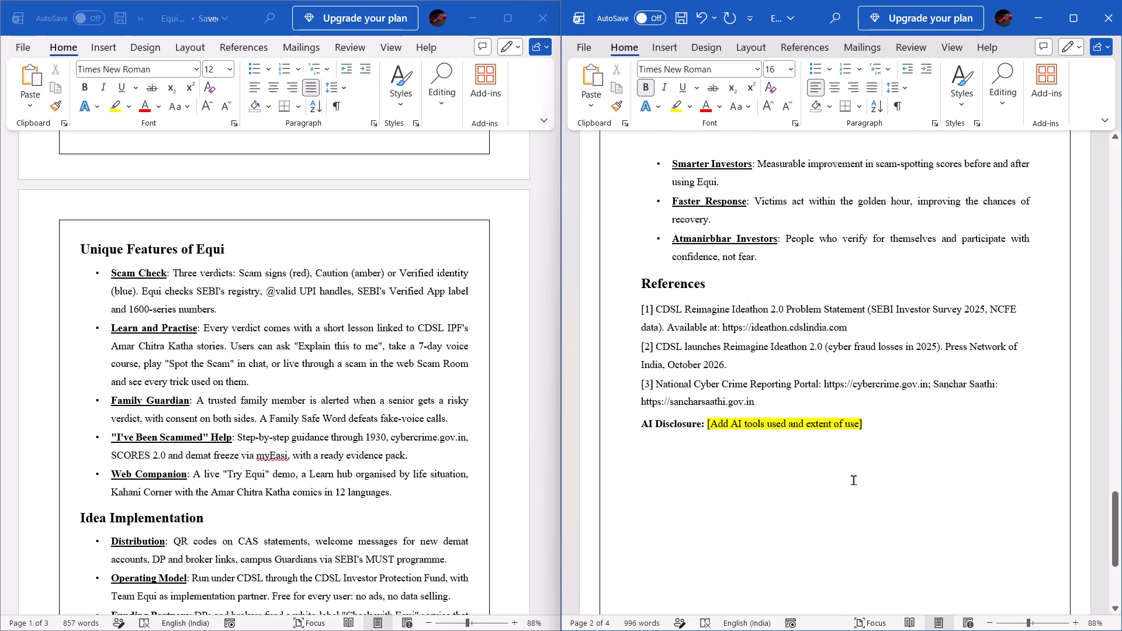
Return to Unique Features of Equi in the four-page document and review the three-page version from there through References.
scroll(869, 427, up, 20)
scroll(869, 427, up, 3)
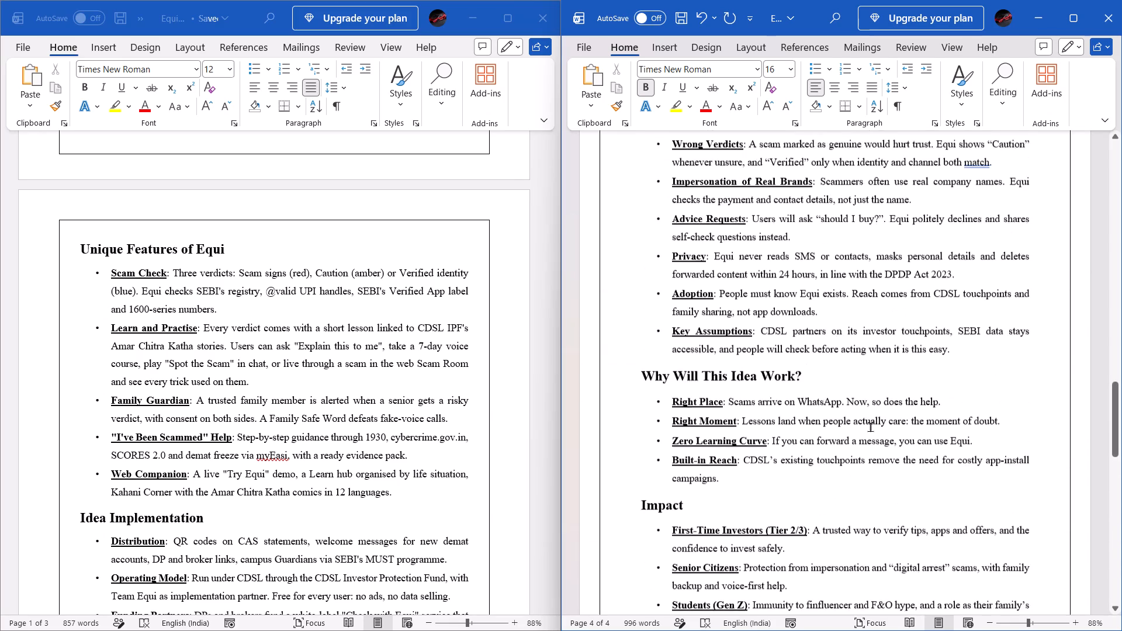
scroll(870, 427, up, 17)
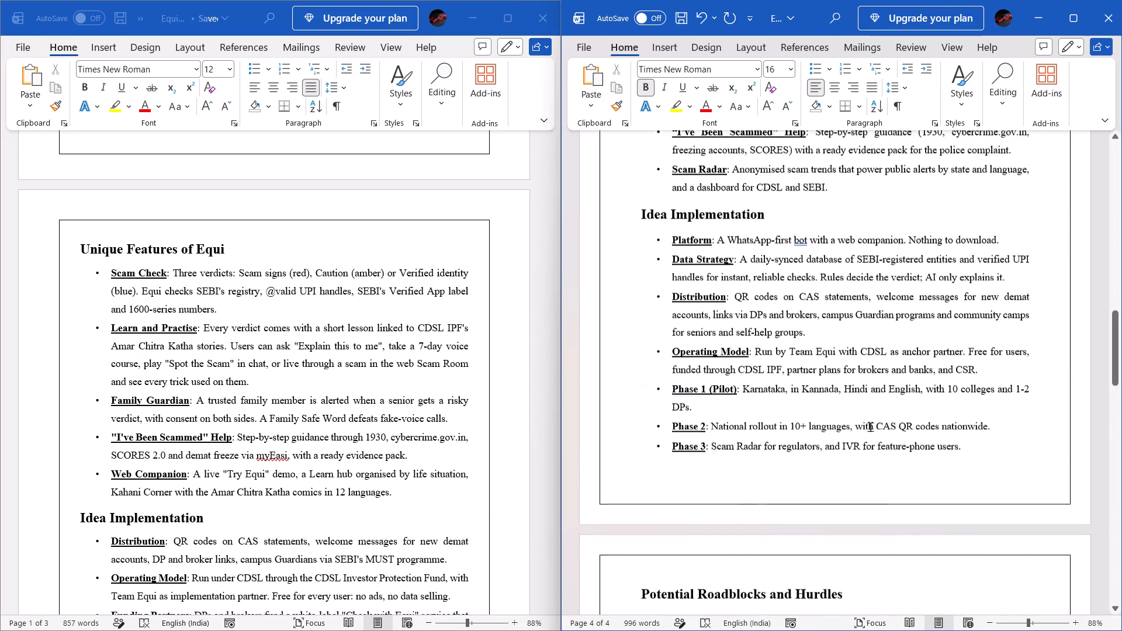
scroll(870, 427, up, 10)
scroll(396, 464, down, 1)
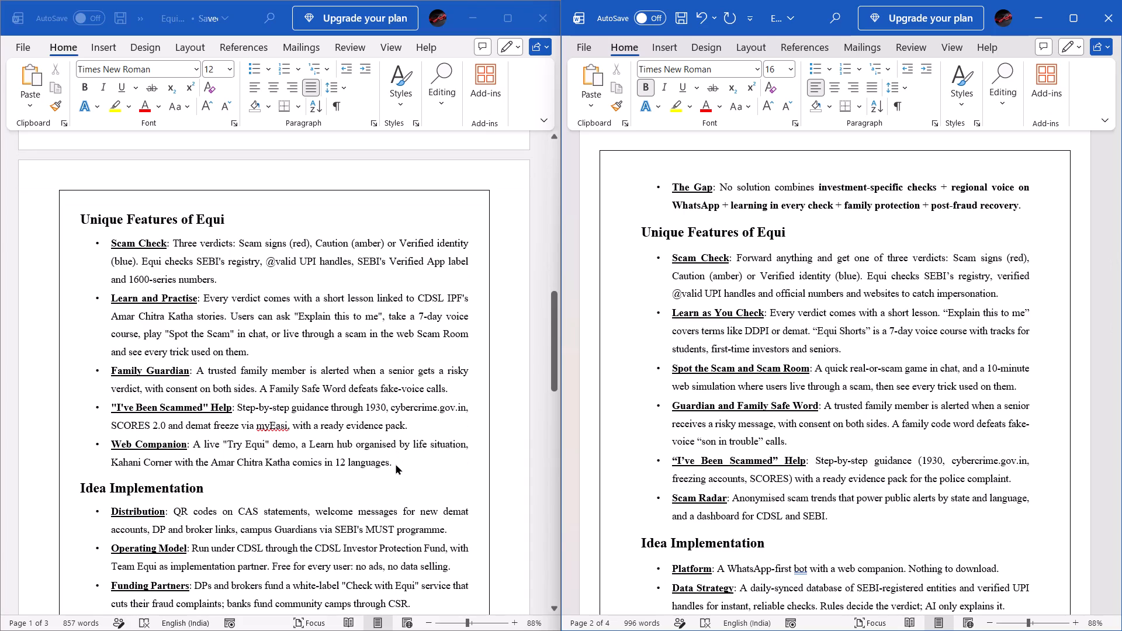
scroll(396, 464, down, 5)
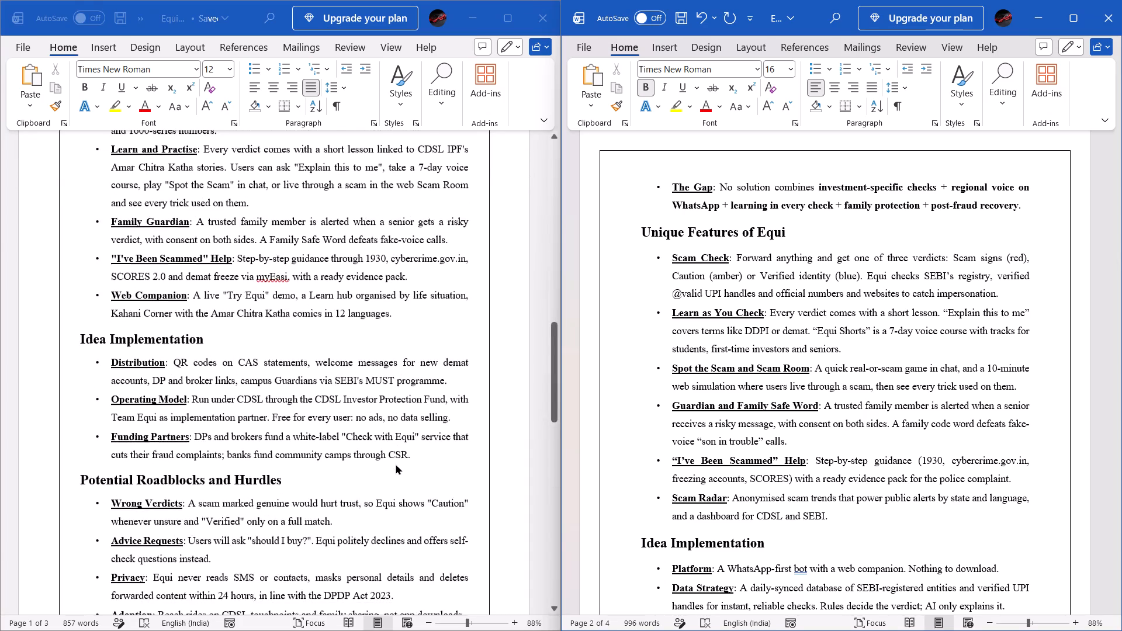
scroll(396, 464, up, 2)
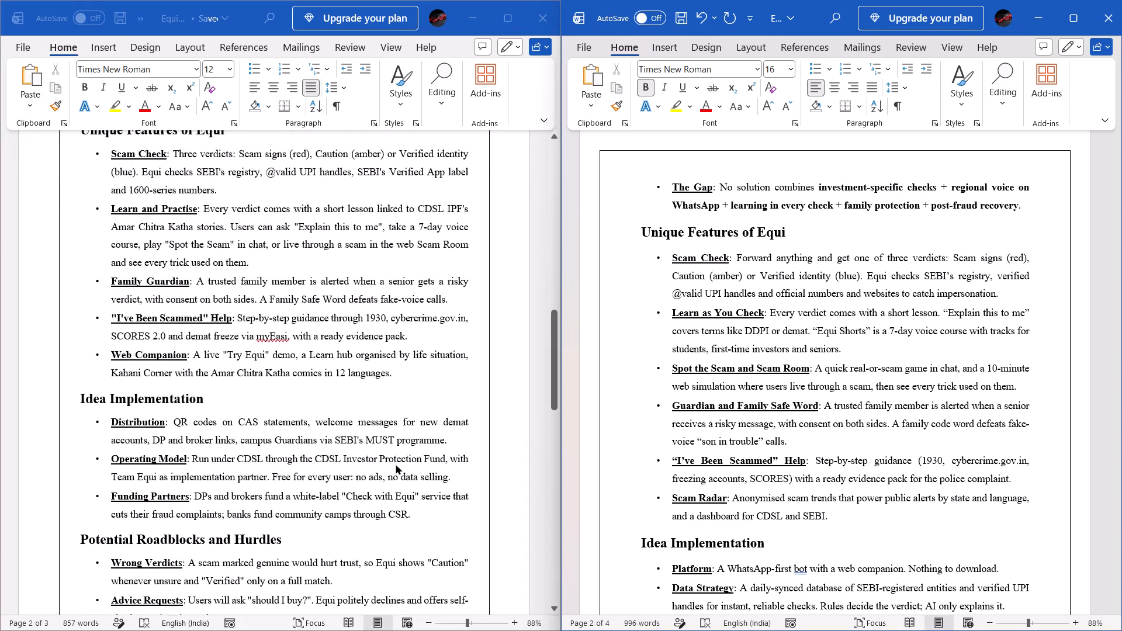
scroll(394, 464, down, 20)
scroll(394, 464, down, 13)
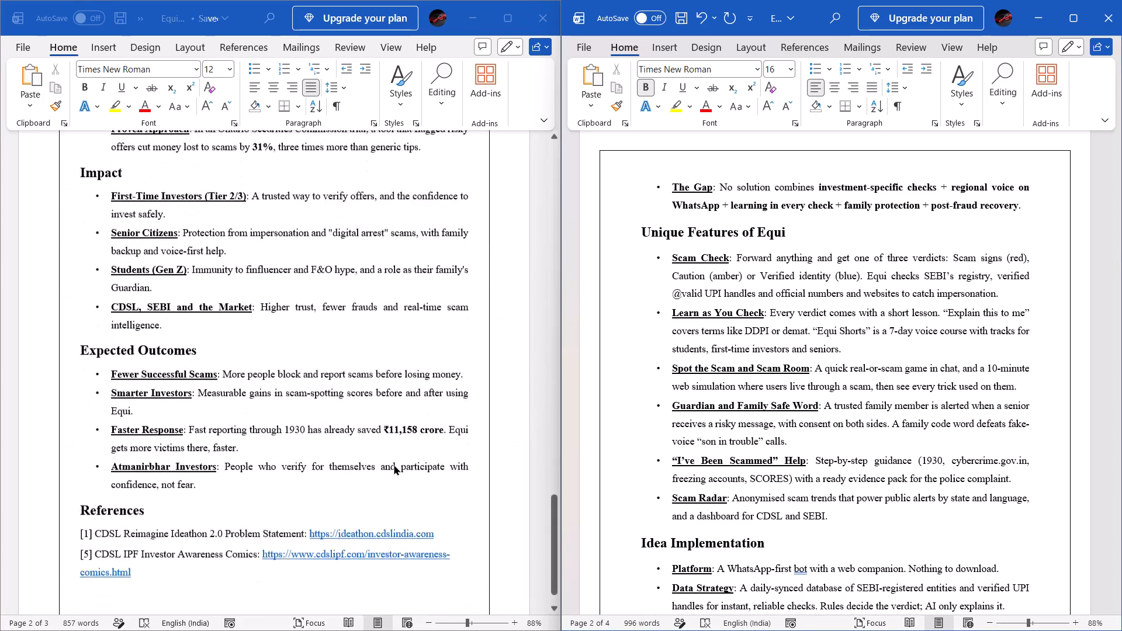
scroll(394, 464, down, 4)
scroll(398, 460, up, 12)
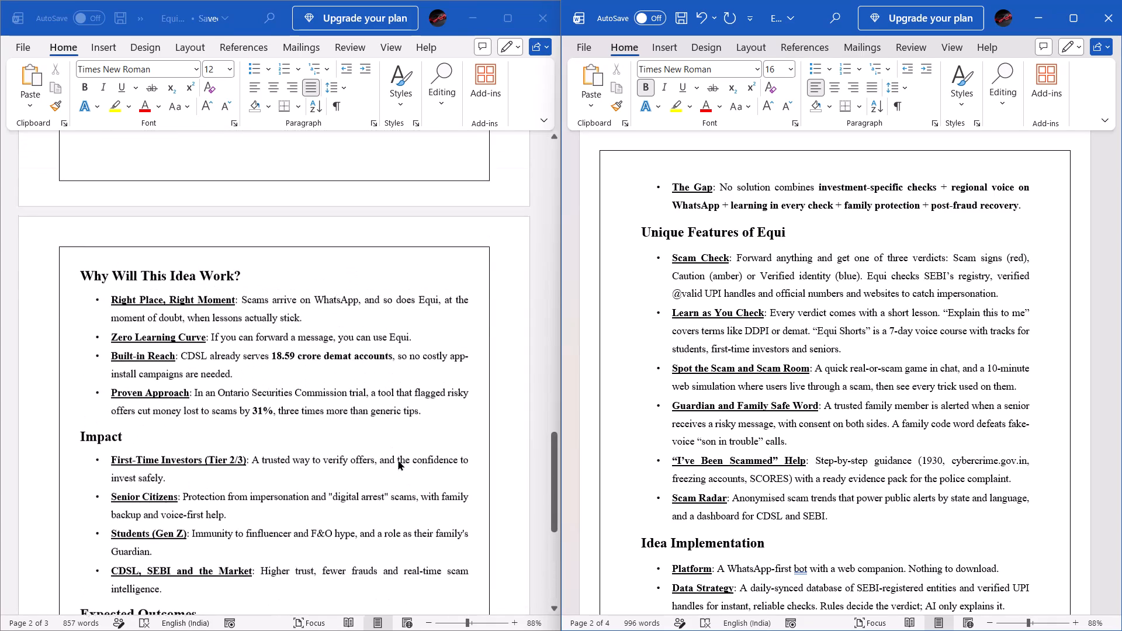
scroll(398, 460, up, 2)
scroll(1106, 410, down, 4)
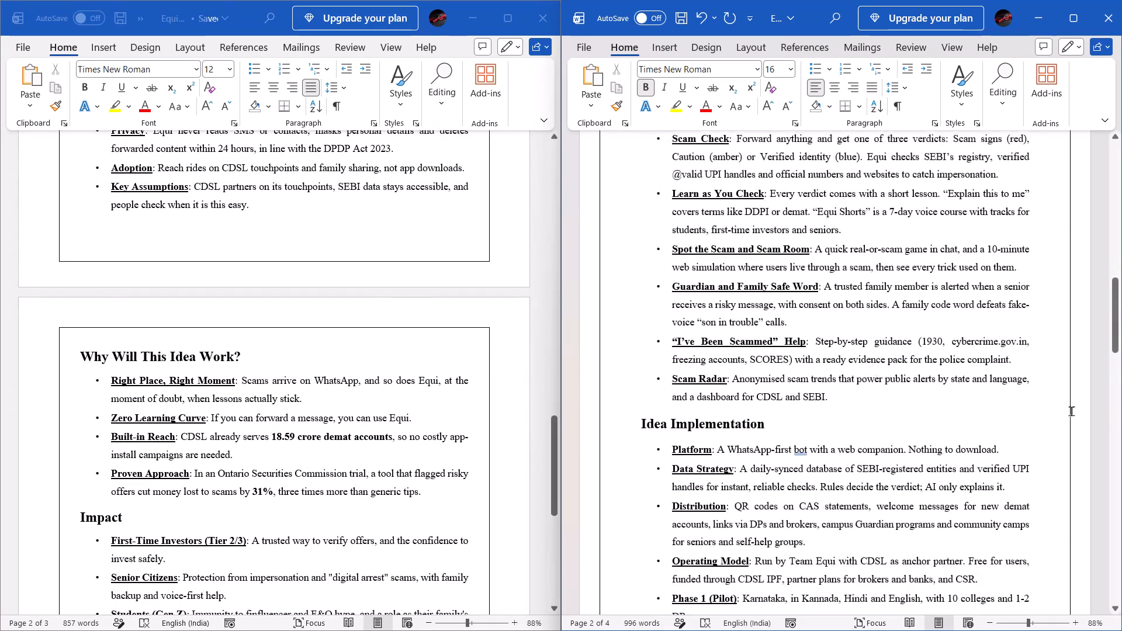
Compare the Idea Implementation and Potential Roadblocks and Hurdles sections of the two document versions.
scroll(1050, 416, down, 5)
scroll(1014, 431, up, 3)
scroll(166, 443, down, 4)
scroll(166, 443, up, 3)
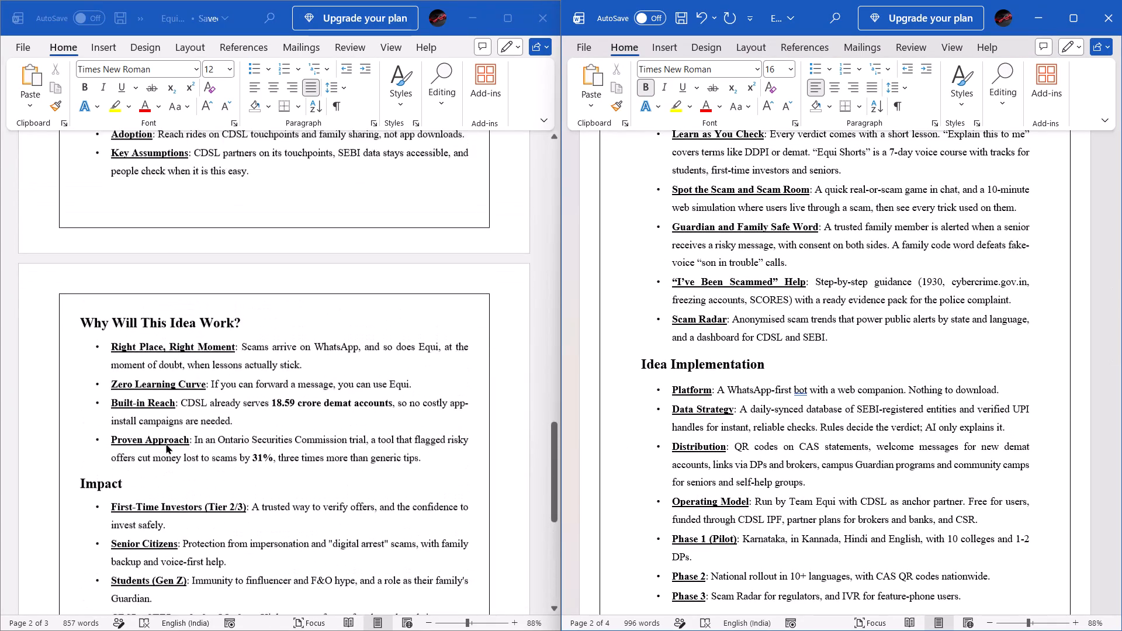
scroll(166, 443, down, 8)
scroll(909, 443, down, 11)
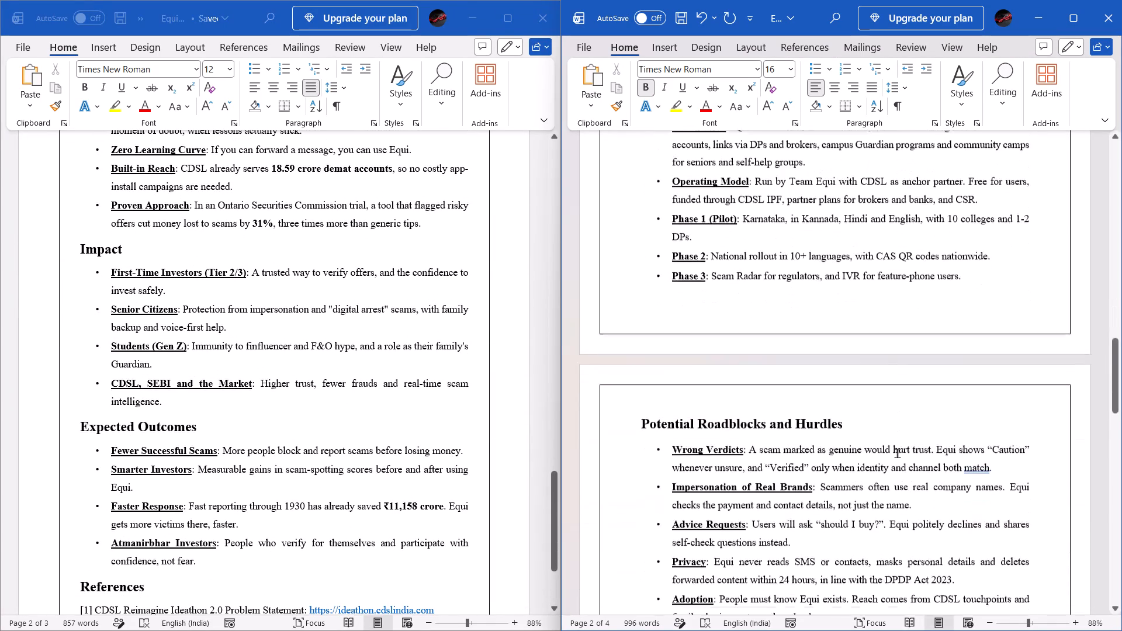
scroll(897, 453, down, 5)
scroll(342, 453, down, 8)
scroll(342, 453, up, 13)
scroll(342, 453, up, 11)
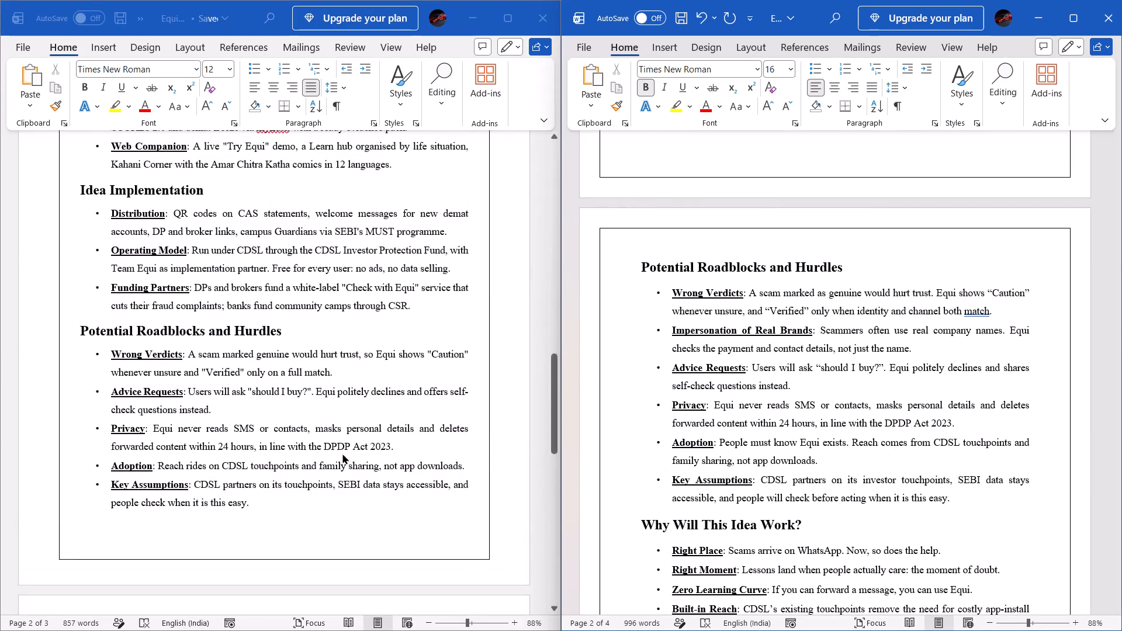
Reread Potential Roadblocks and Hurdles, Idea Implementation and Unique Features of Equi in the three-page document.
scroll(342, 453, up, 2)
scroll(342, 453, down, 4)
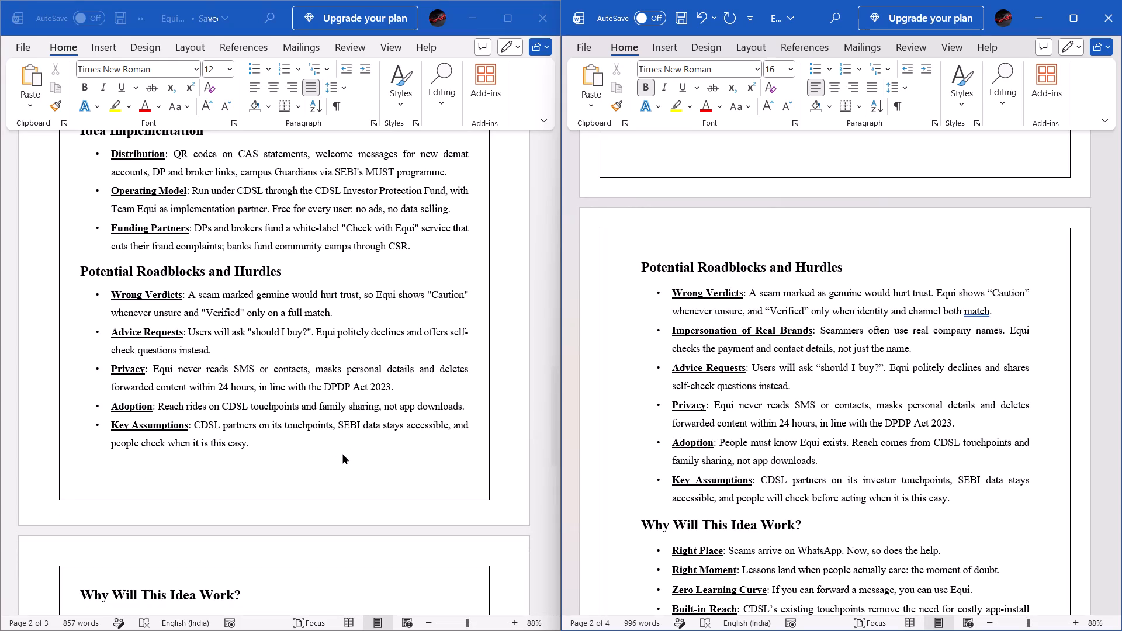
scroll(342, 453, up, 4)
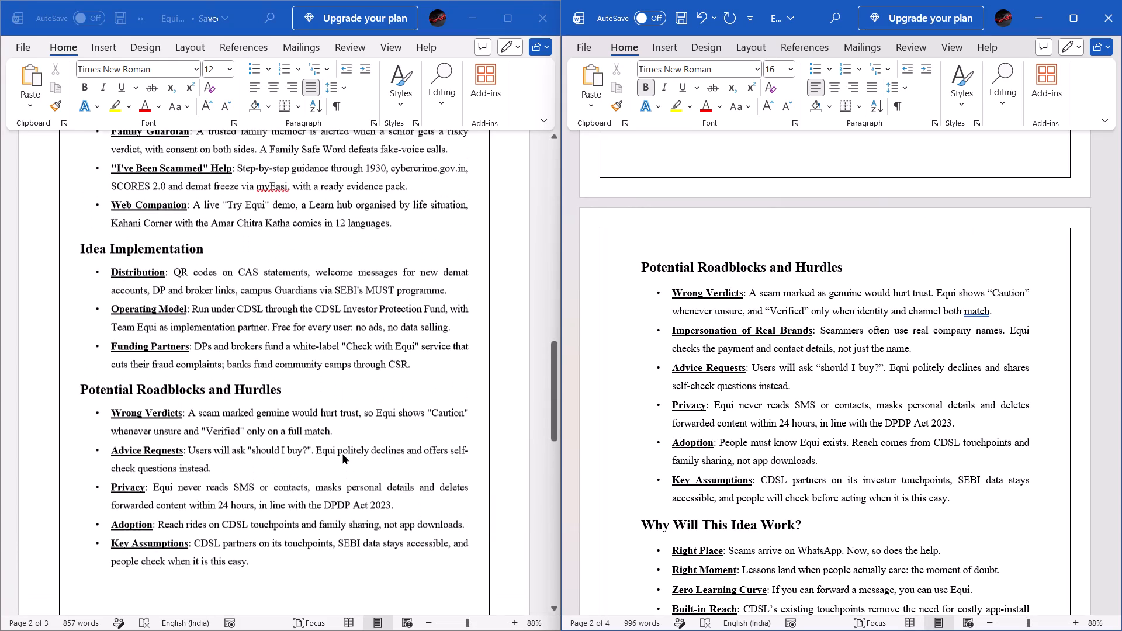
scroll(342, 453, up, 2)
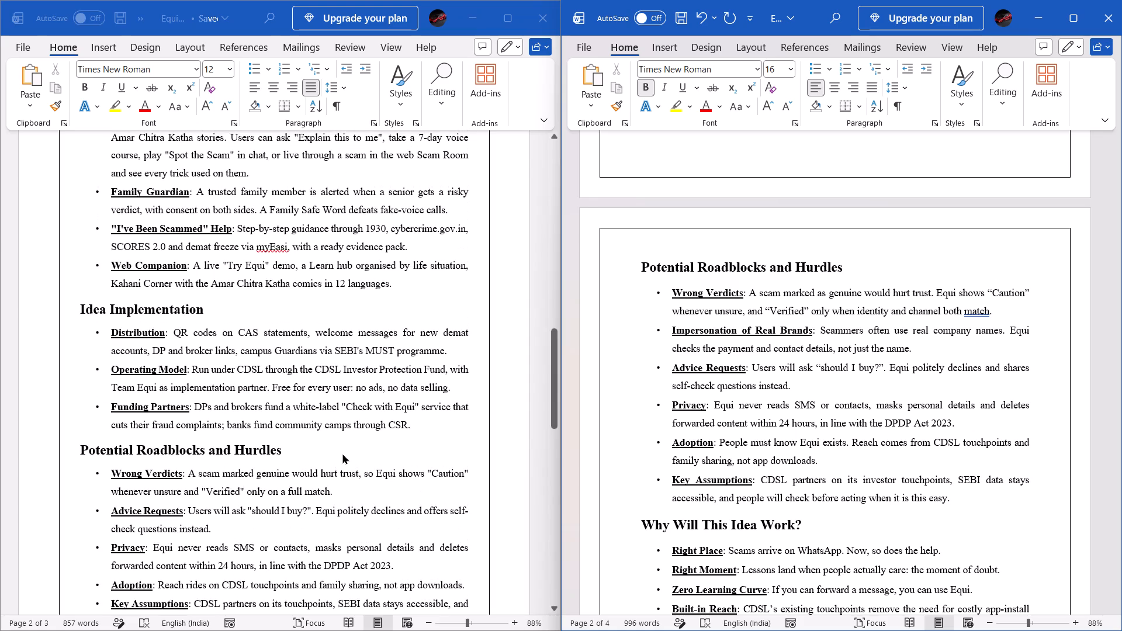
scroll(342, 453, up, 5)
scroll(1049, 441, up, 6)
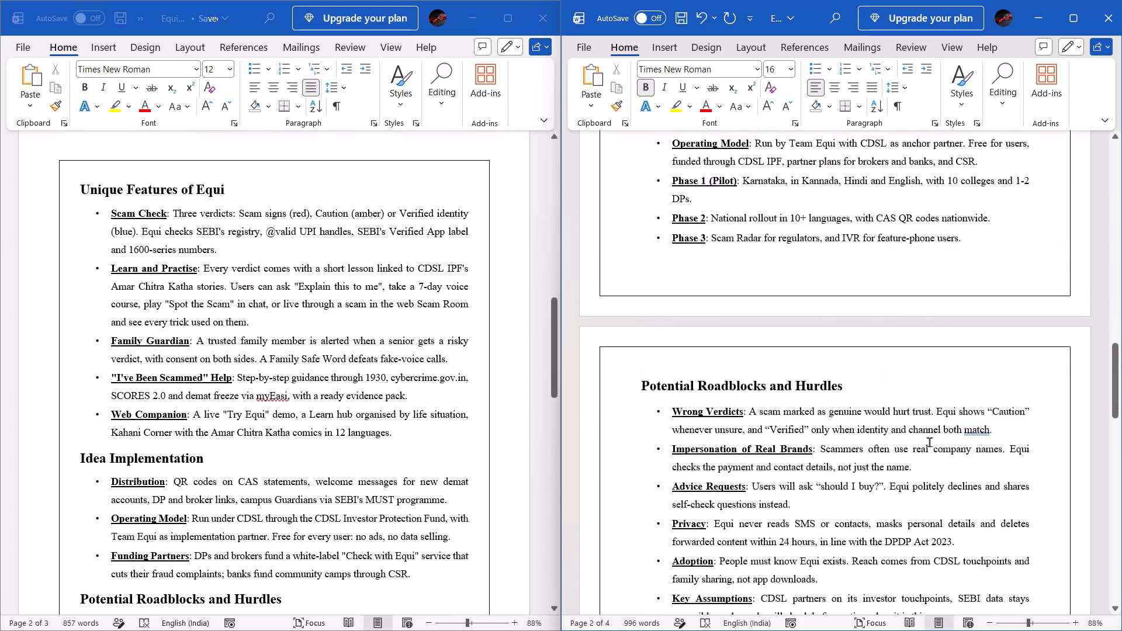
Compare the bullets under Unique Features of Equi and Idea Implementation between the four-page and three-page documents.
scroll(929, 442, up, 10)
scroll(413, 415, down, 1)
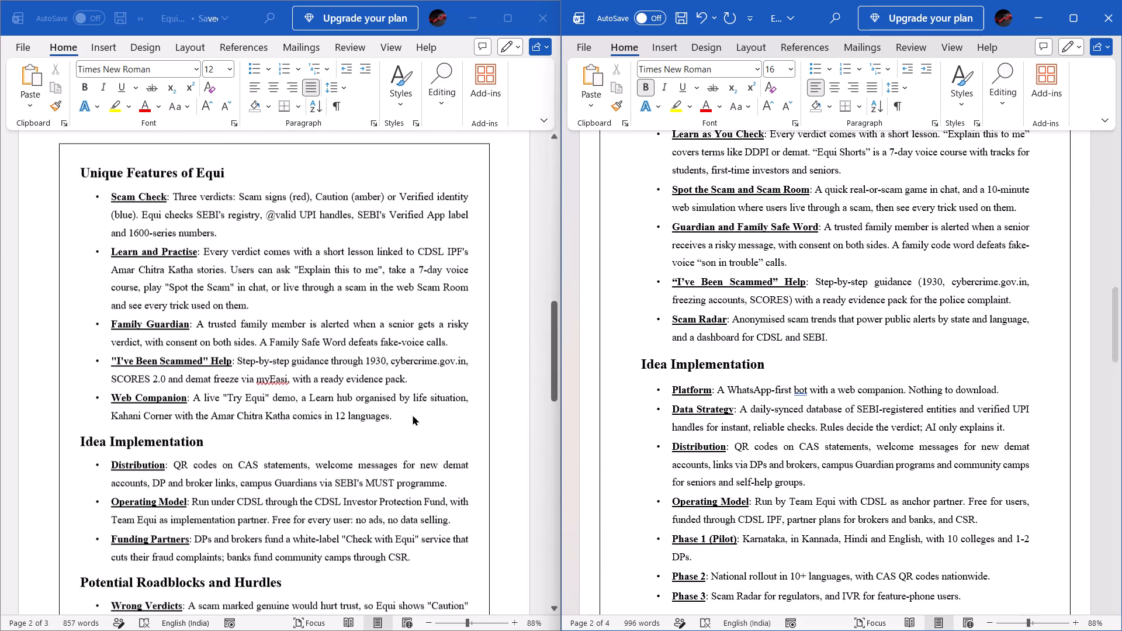
scroll(413, 415, down, 1)
scroll(674, 523, down, 1)
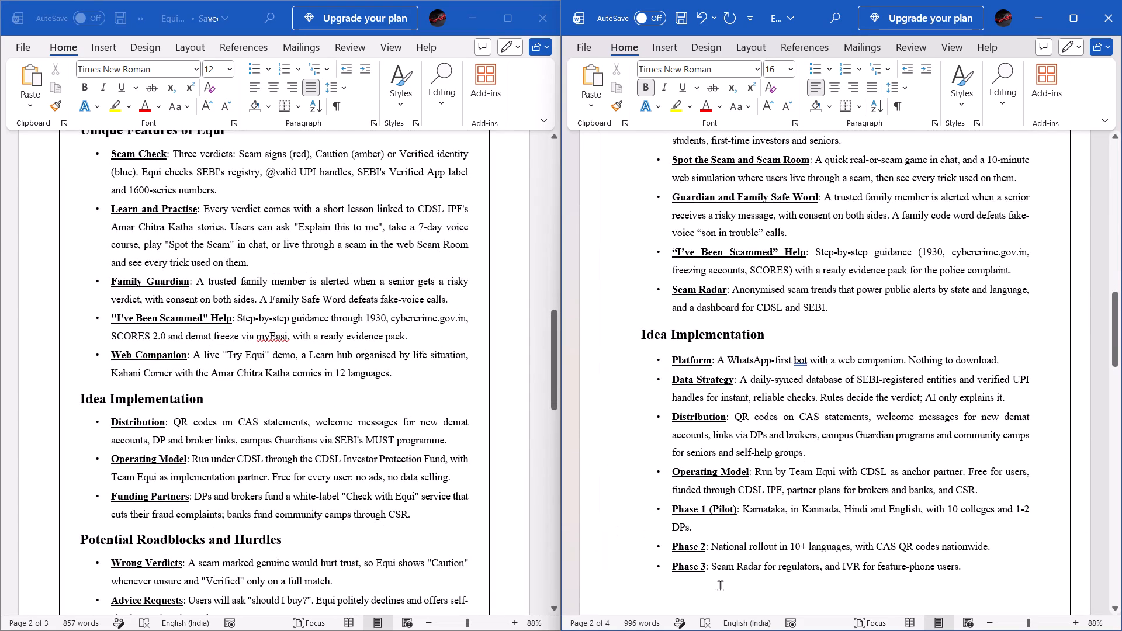
scroll(244, 468, up, 4)
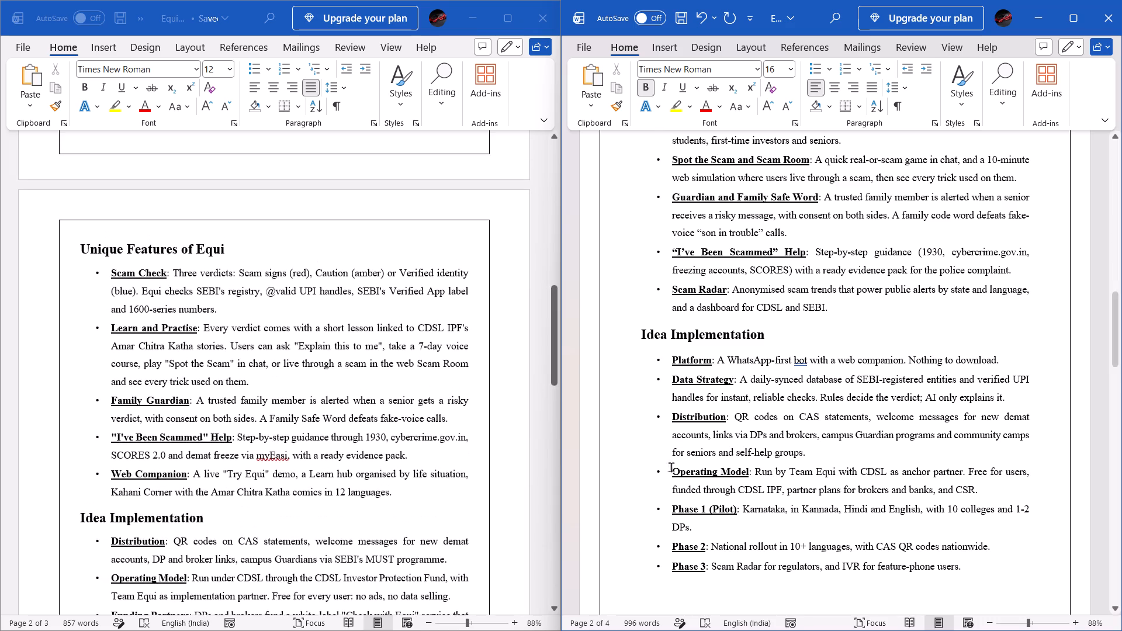
scroll(763, 469, up, 8)
scroll(764, 469, down, 1)
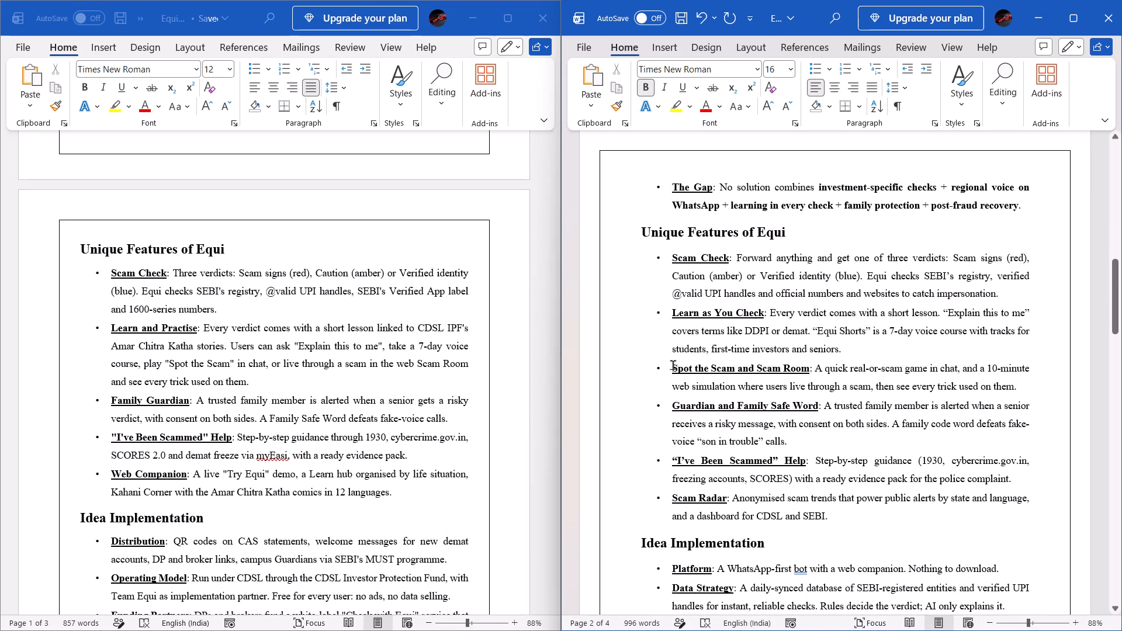
Check the four-page document's Spot the Scam and Scam Room and Scam Radar bullets against the three-page version's Web Companion bullet.
drag(671, 365, 823, 387)
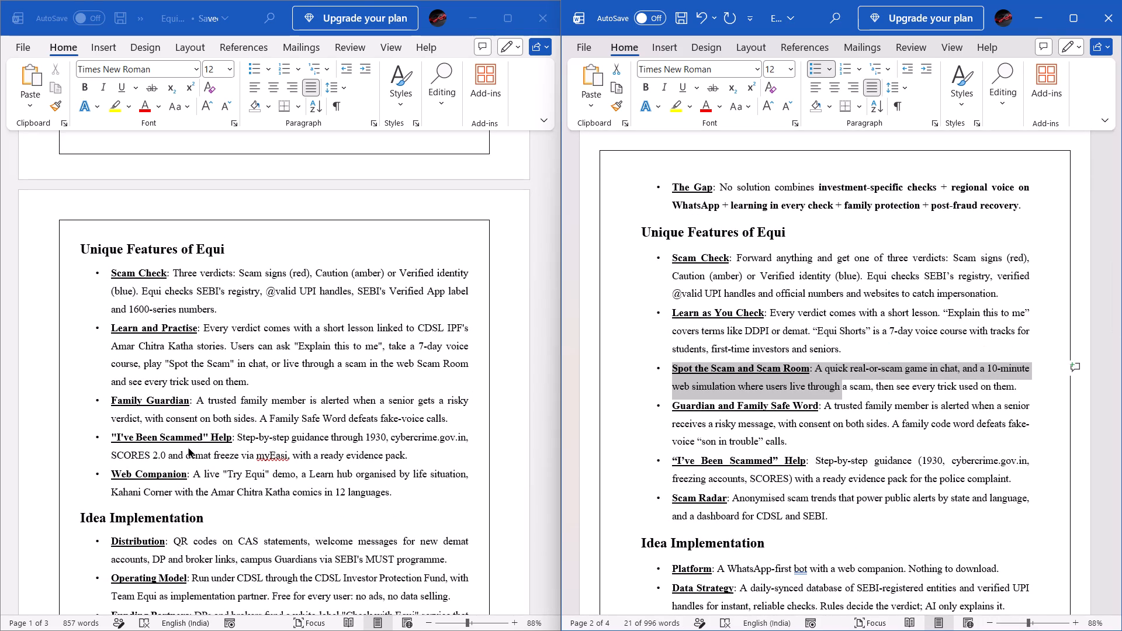
click(188, 447)
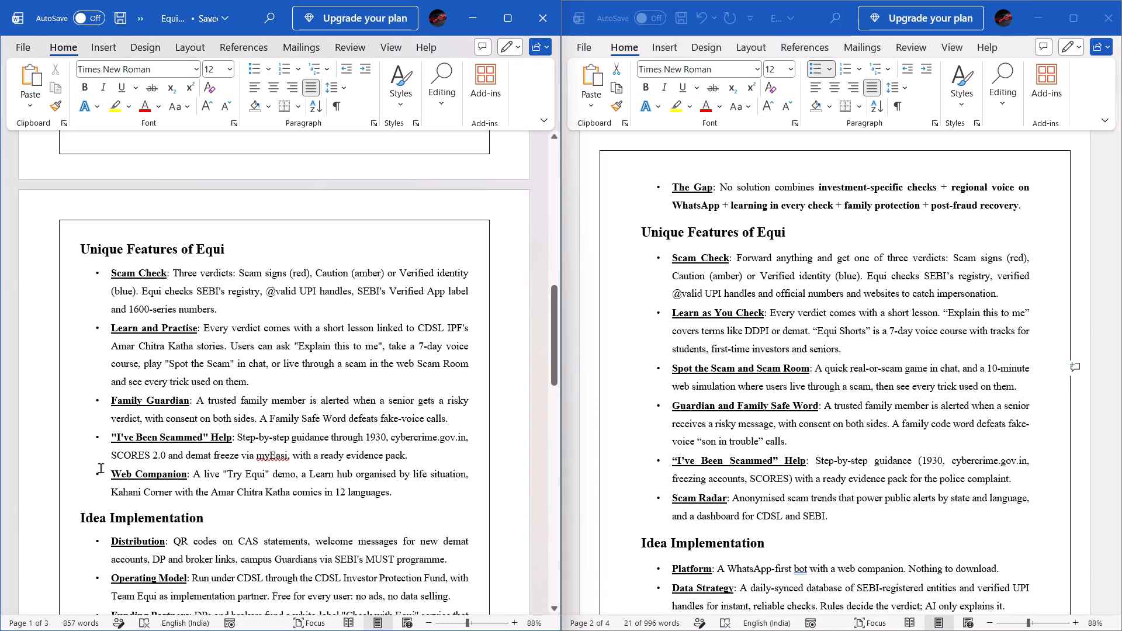
click(667, 494)
drag(669, 495, 711, 505)
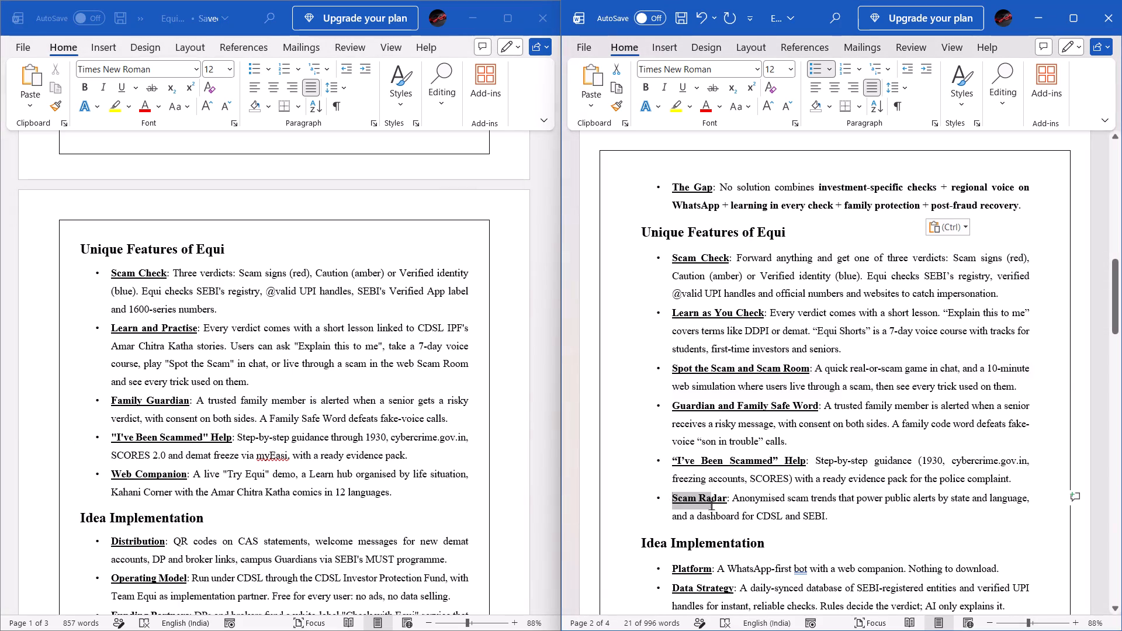
drag(711, 505, 723, 507)
click(295, 459)
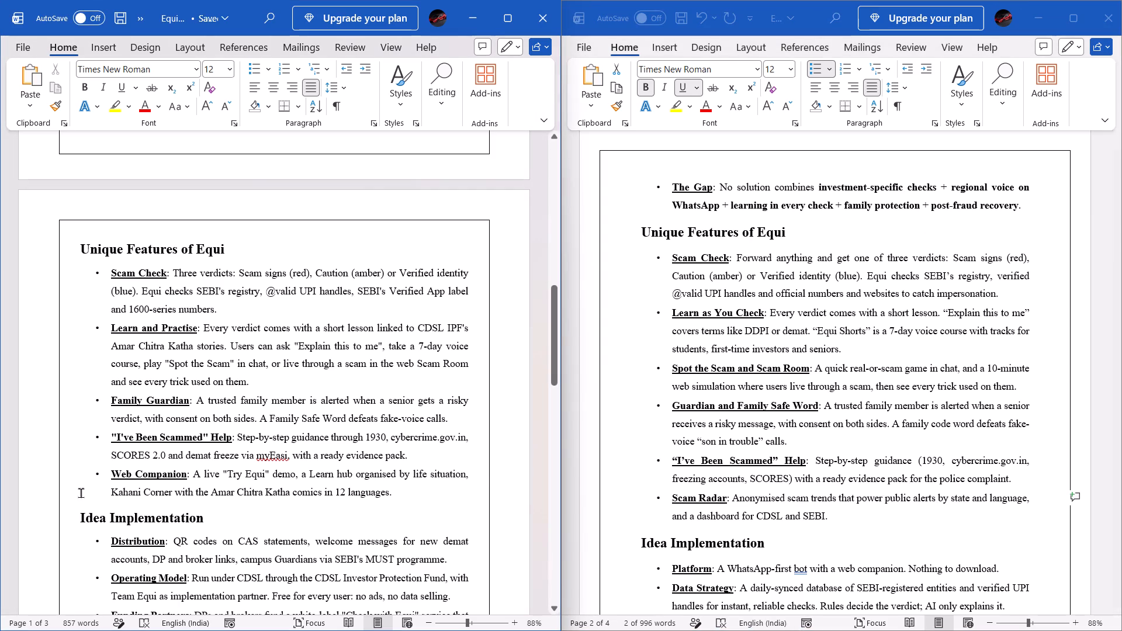
drag(109, 473, 210, 469)
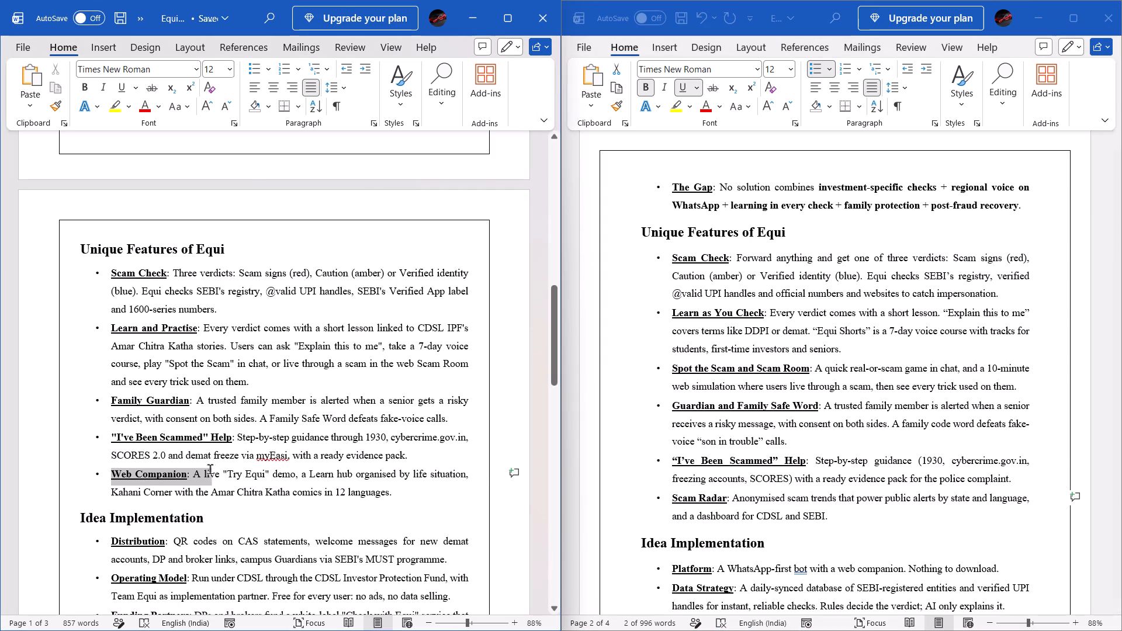
drag(210, 469, 188, 468)
click(715, 498)
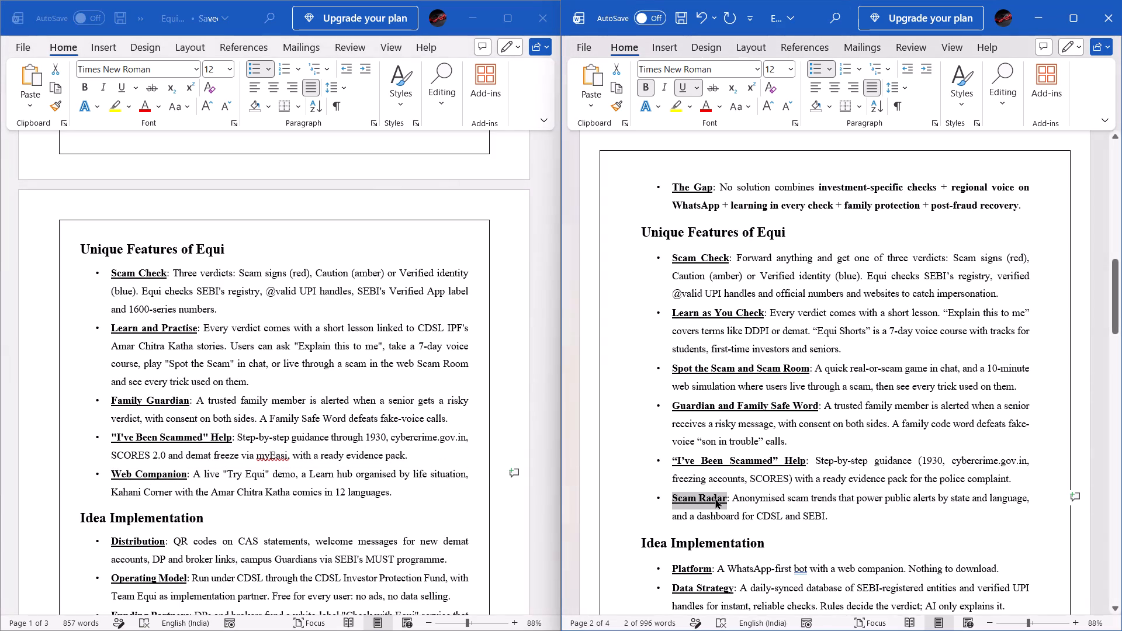
click(752, 498)
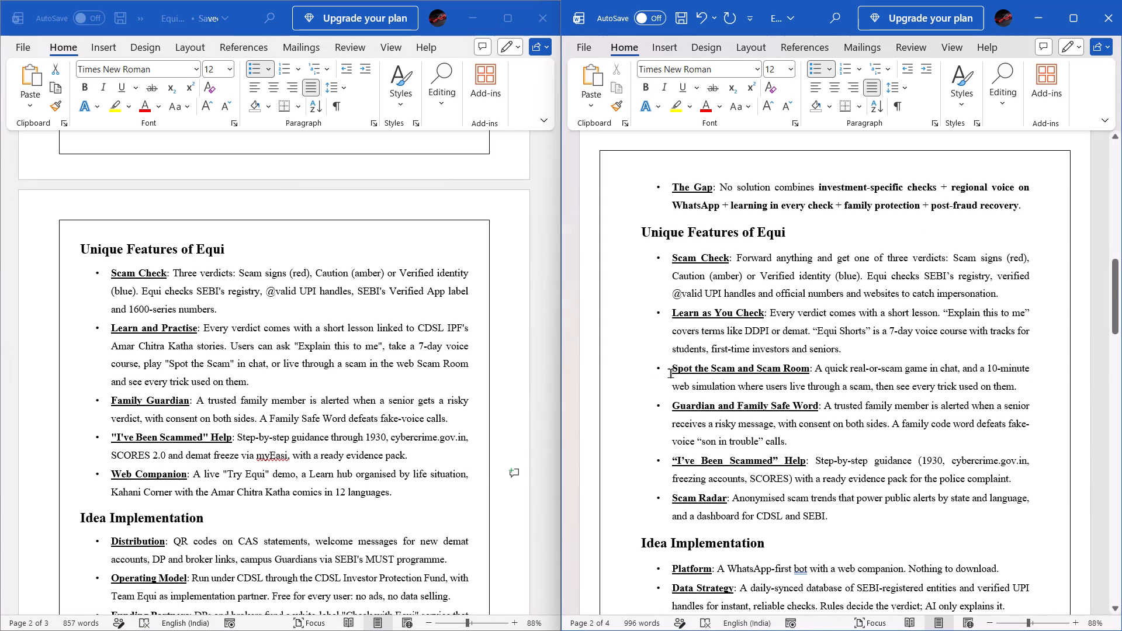
Review the three-page document's closing sections, from Why Will This Idea Work? through Impact, Expected Outcomes and References.
scroll(385, 422, up, 4)
scroll(586, 338, down, 6)
drag(549, 321, 552, 324)
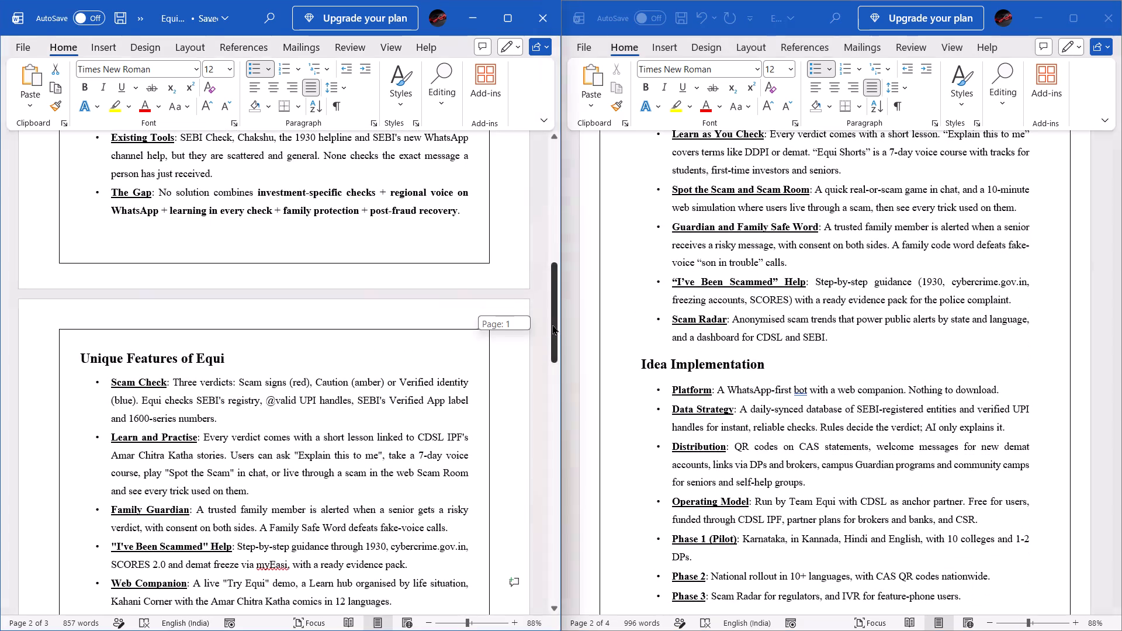
drag(552, 324, 553, 500)
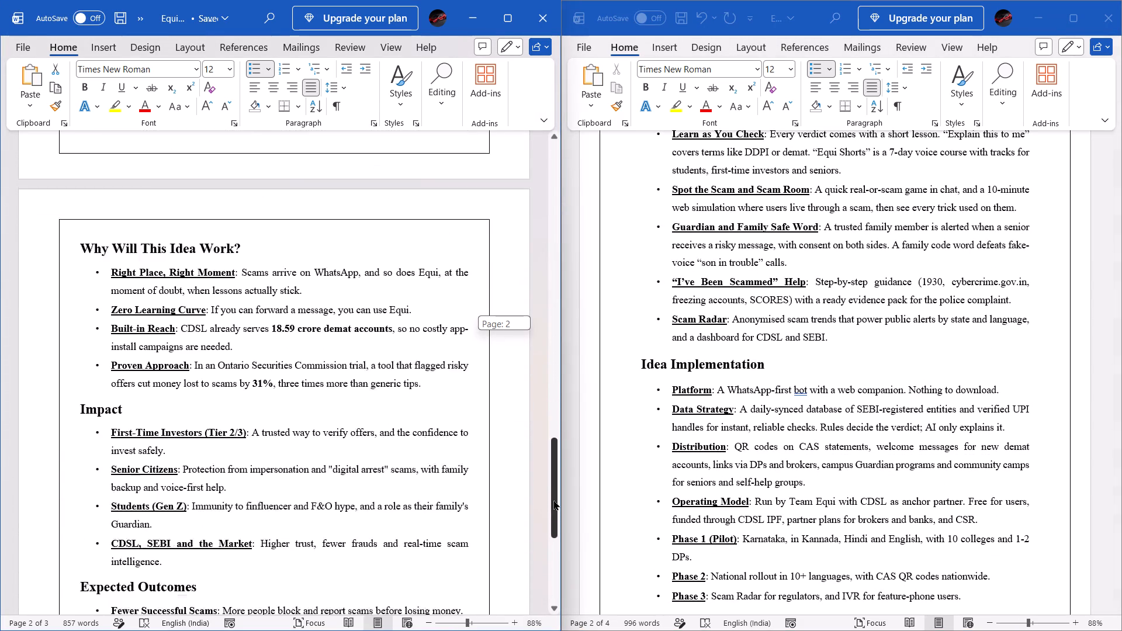
drag(553, 500, 553, 561)
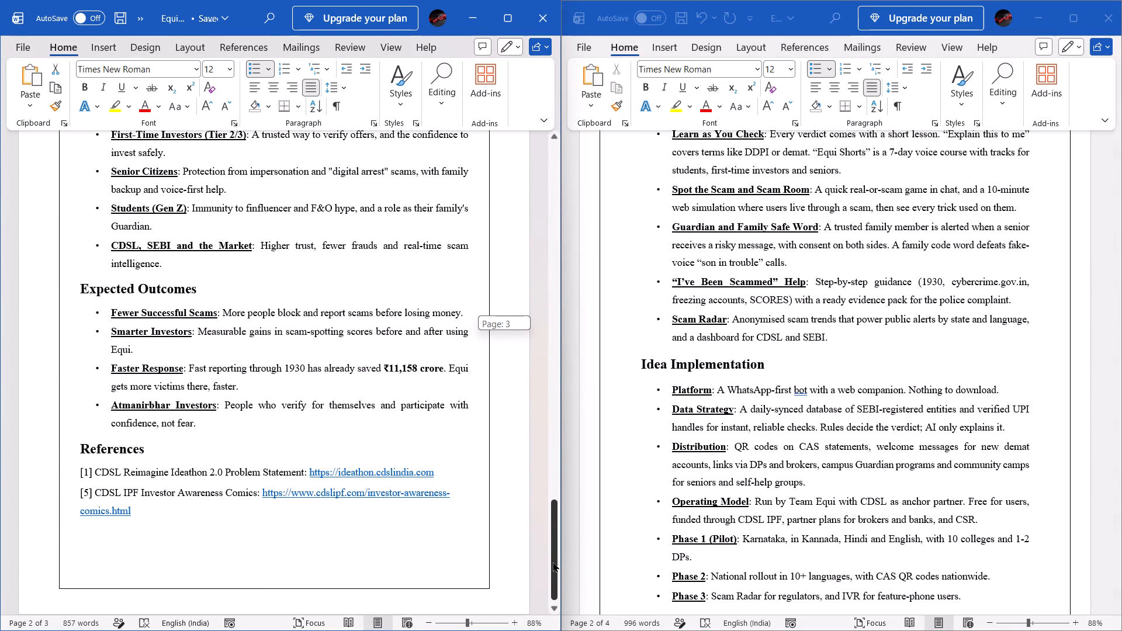
drag(553, 561, 556, 547)
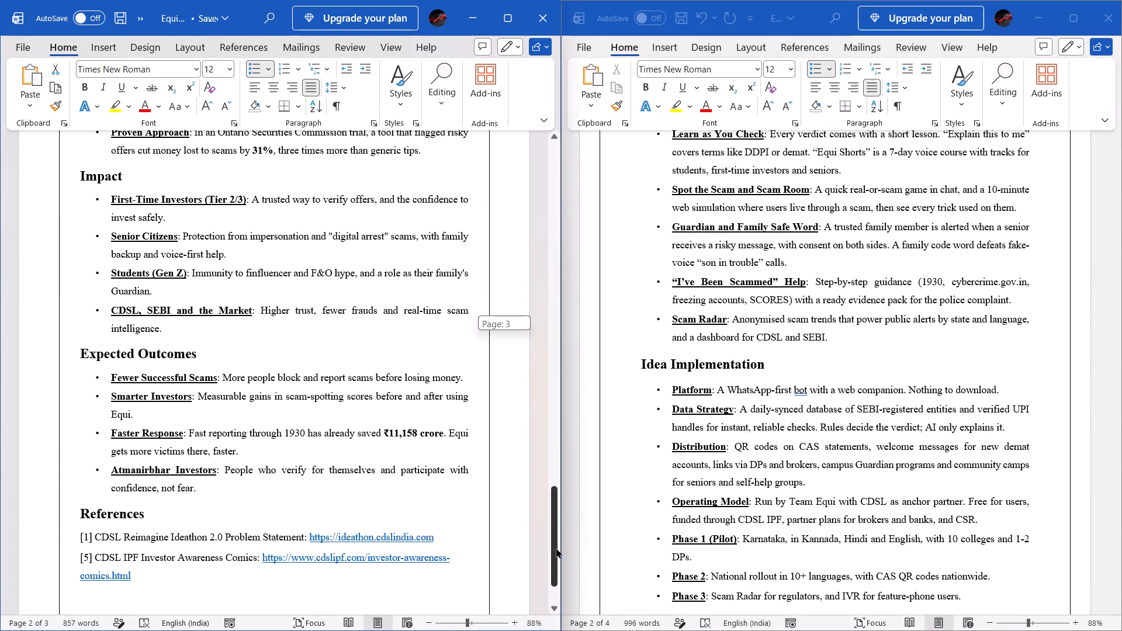
drag(556, 547, 556, 501)
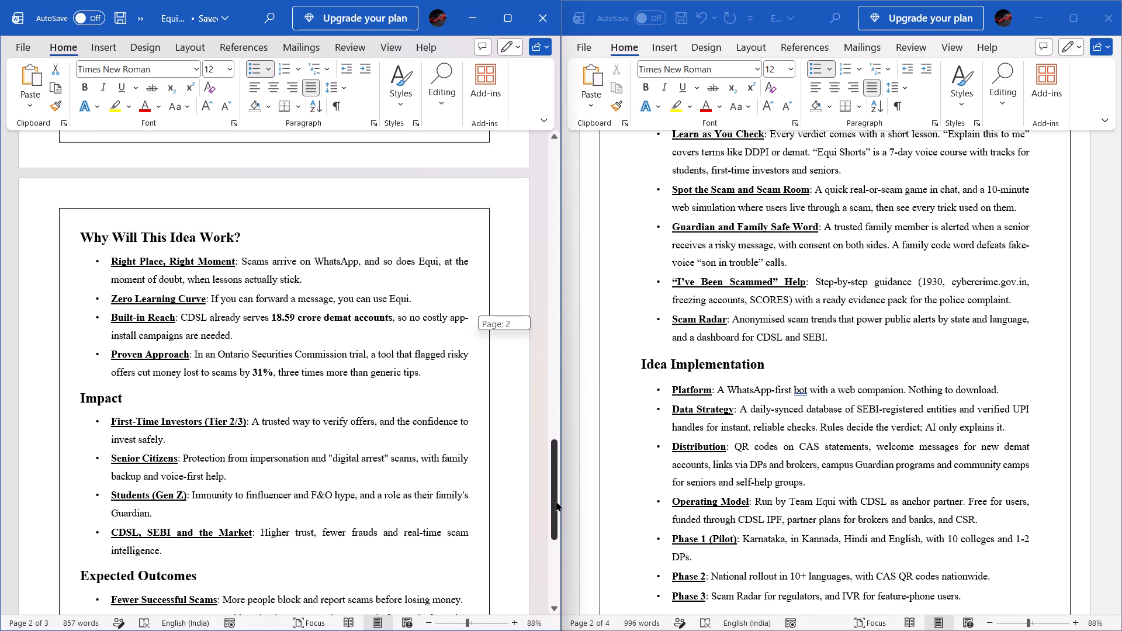
drag(556, 501, 560, 551)
Compare the four-page document's Impact, Expected Outcomes and References sections with the three-page version.
scroll(857, 455, down, 20)
scroll(857, 455, down, 14)
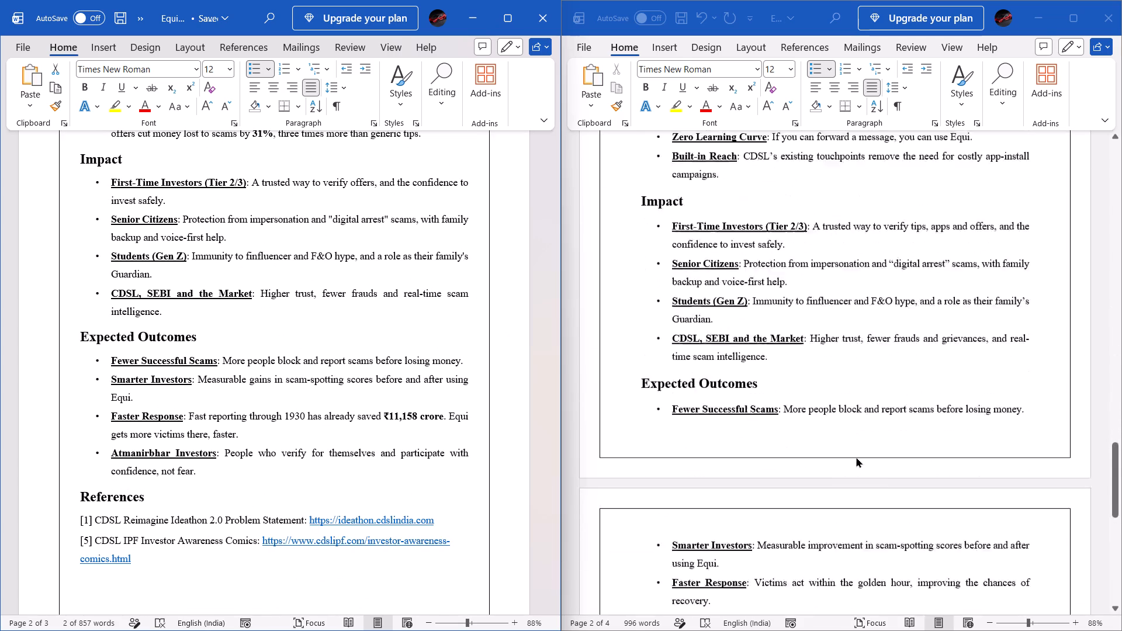
scroll(856, 457, down, 14)
scroll(856, 457, up, 11)
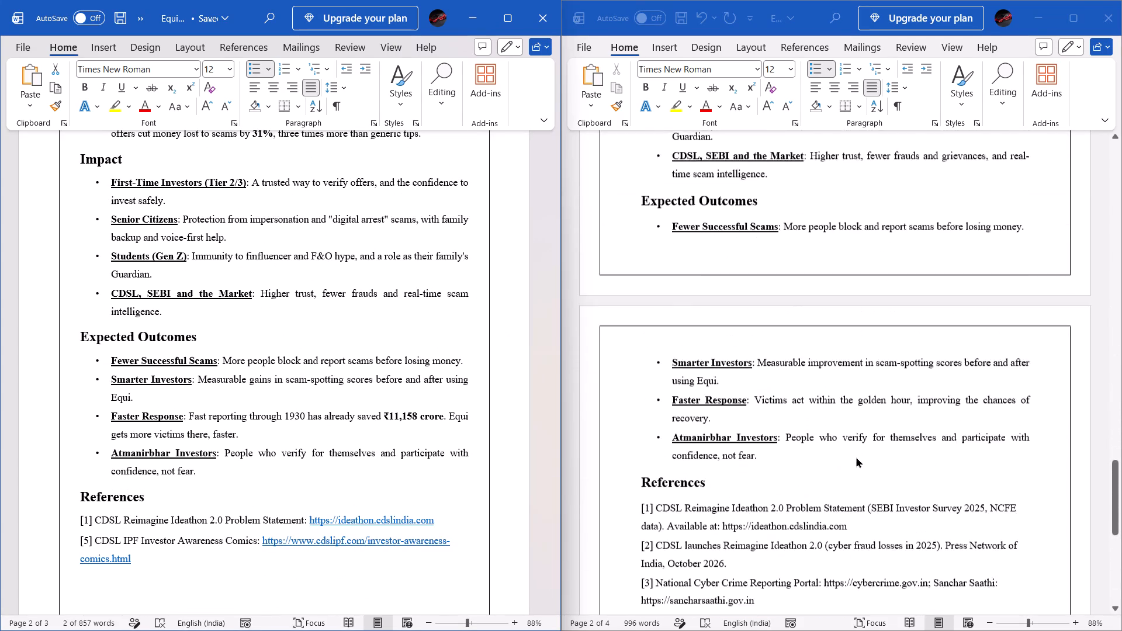
scroll(856, 457, up, 2)
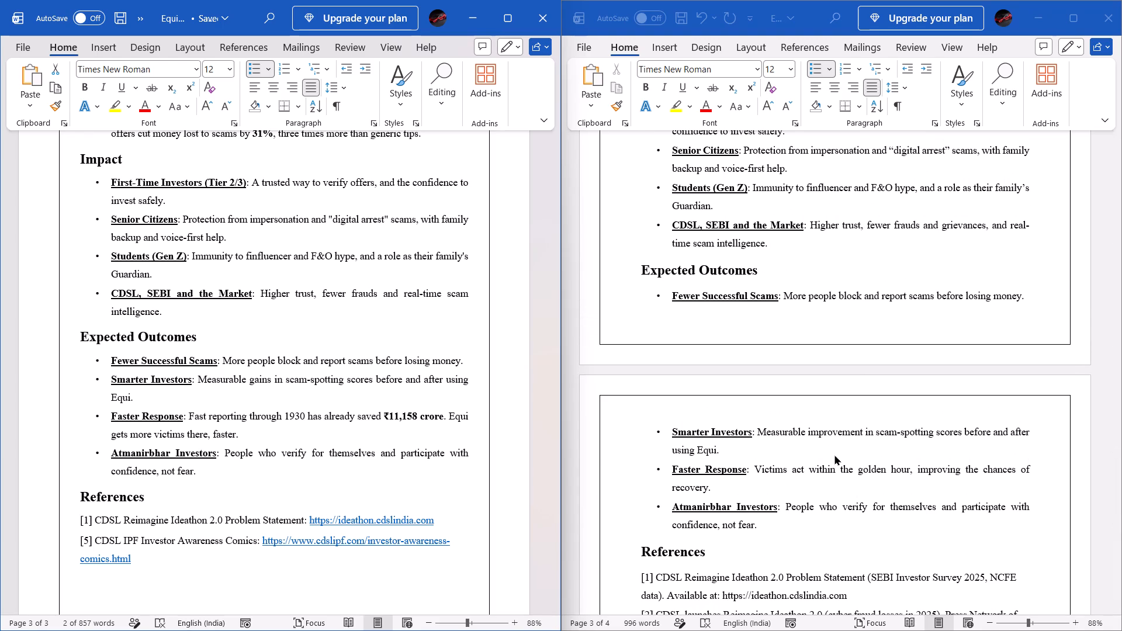
scroll(833, 455, up, 9)
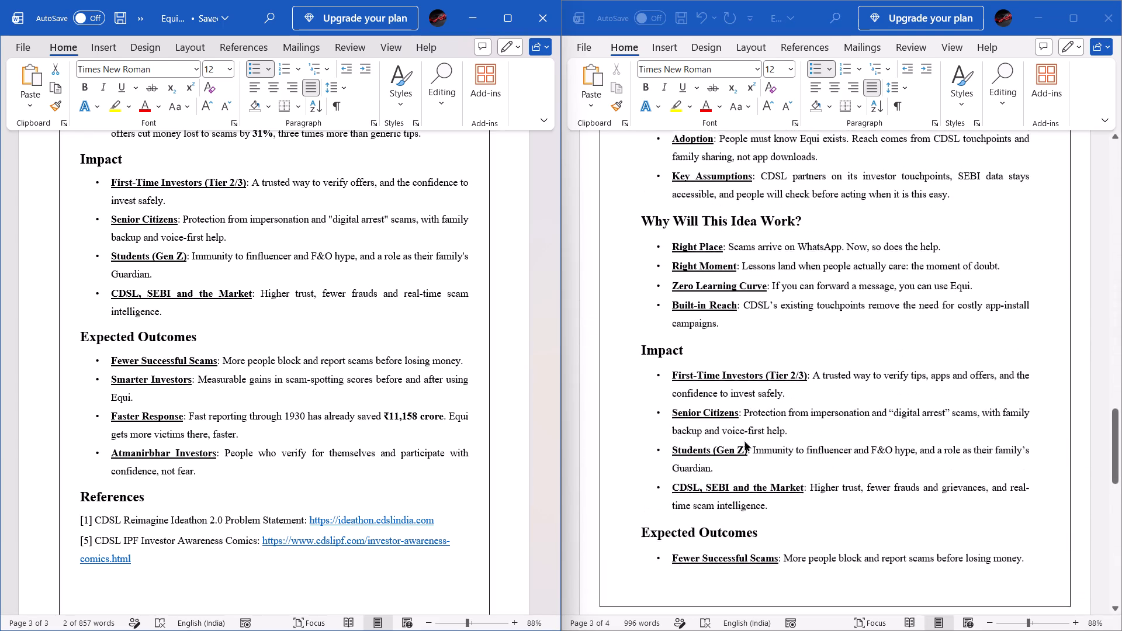
Compare the Why Will This Idea Work? bullets, especially Right Place and Right Moment, between the two document versions.
scroll(95, 340, up, 3)
scroll(216, 386, up, 2)
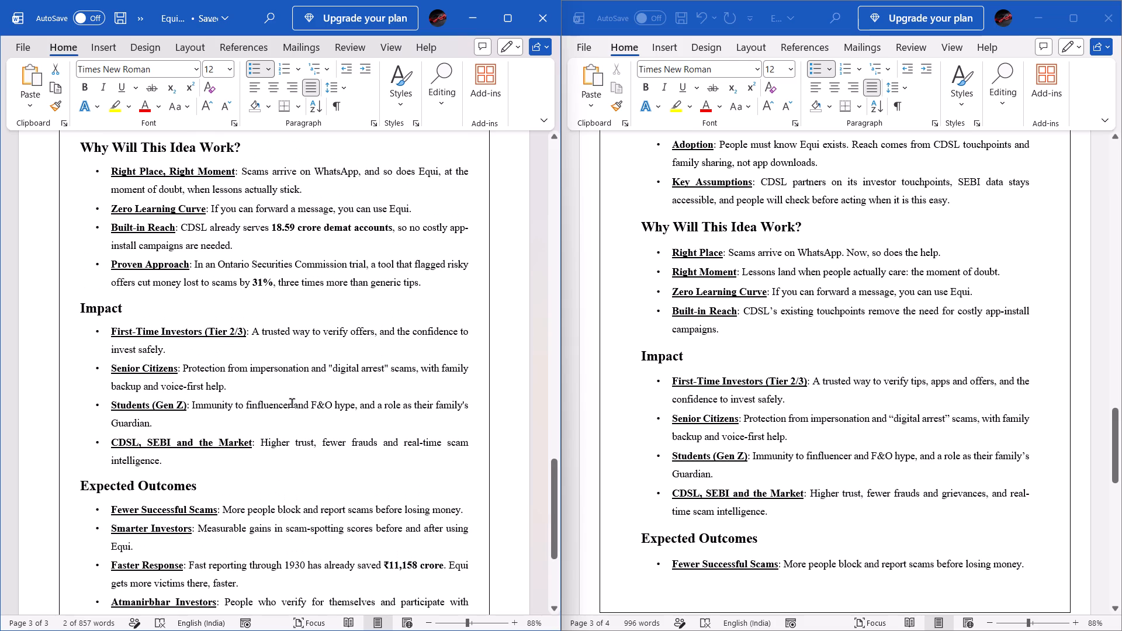
scroll(213, 399, up, 2)
scroll(664, 432, up, 1)
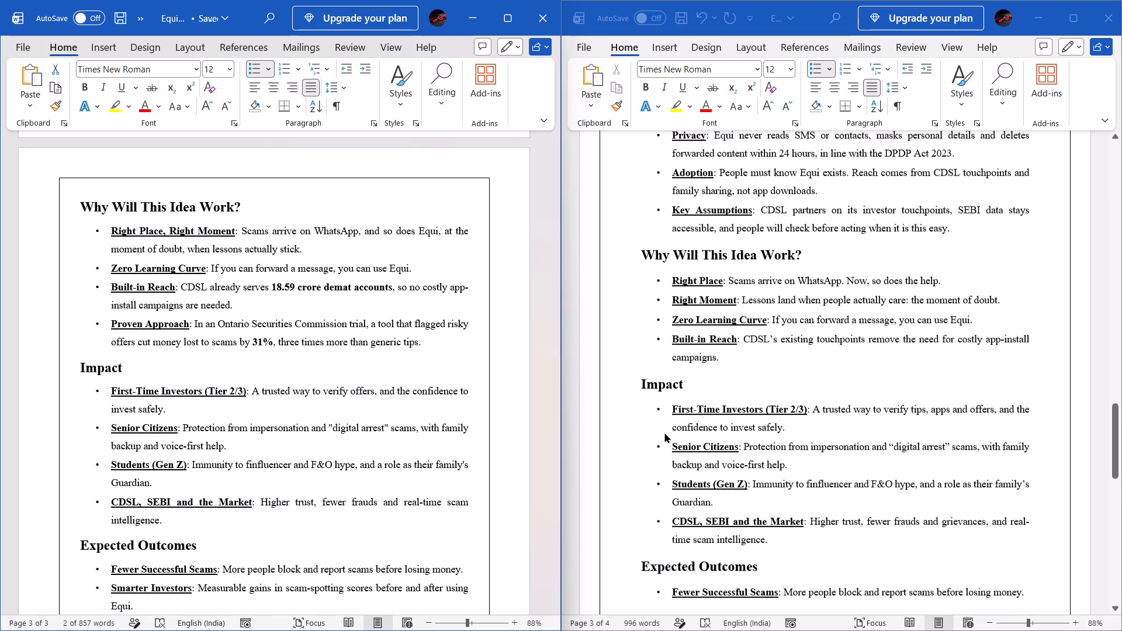
scroll(434, 428, up, 3)
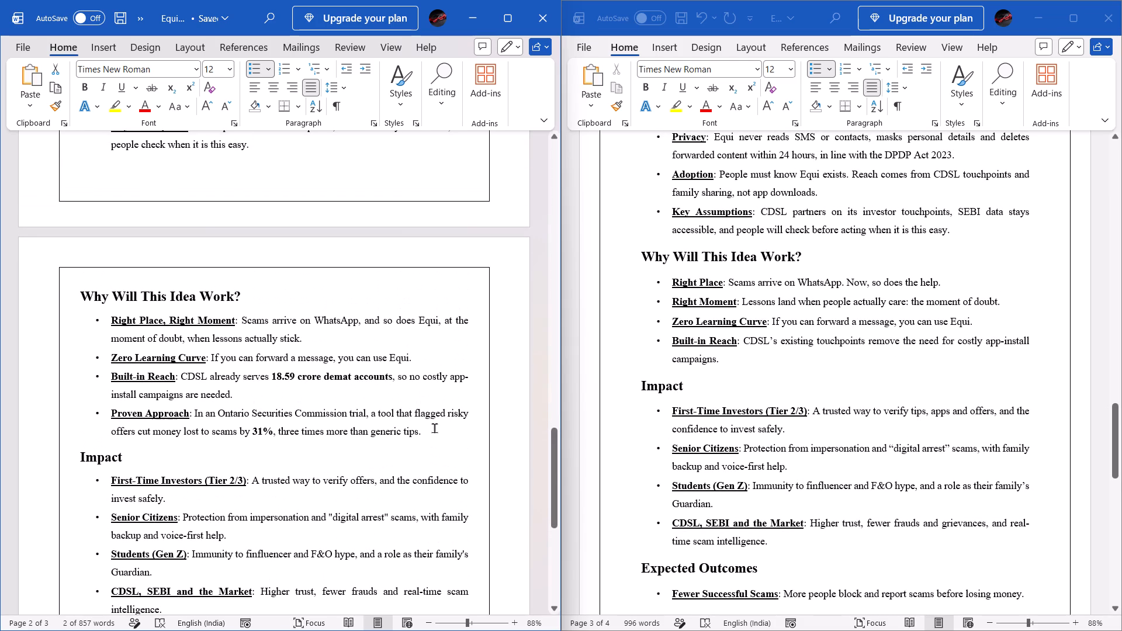
scroll(614, 428, up, 1)
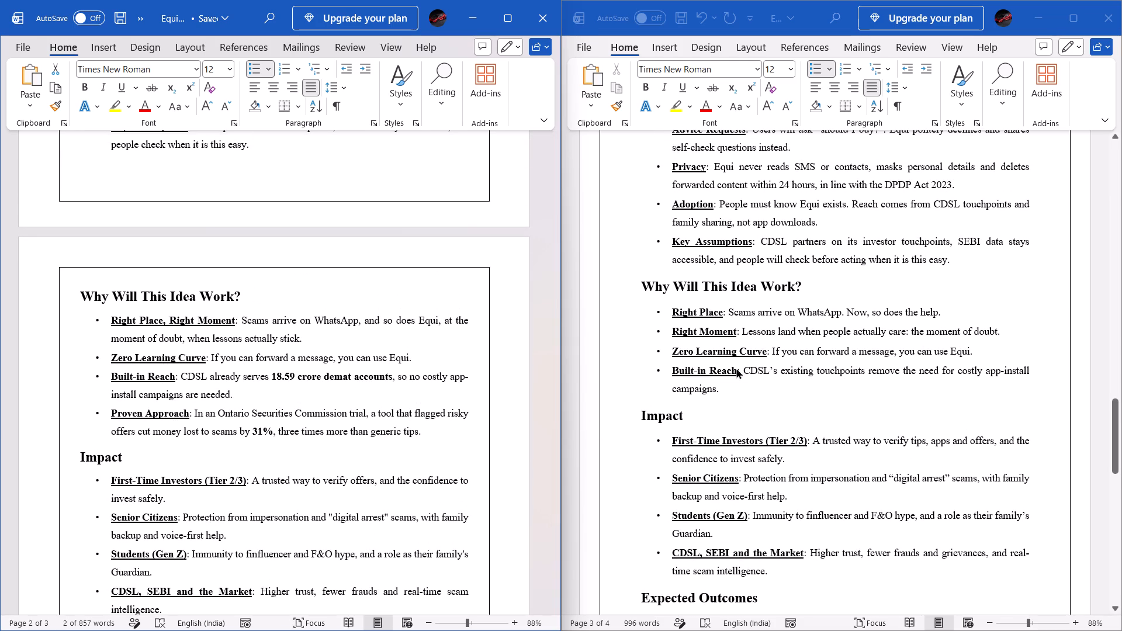
click(671, 334)
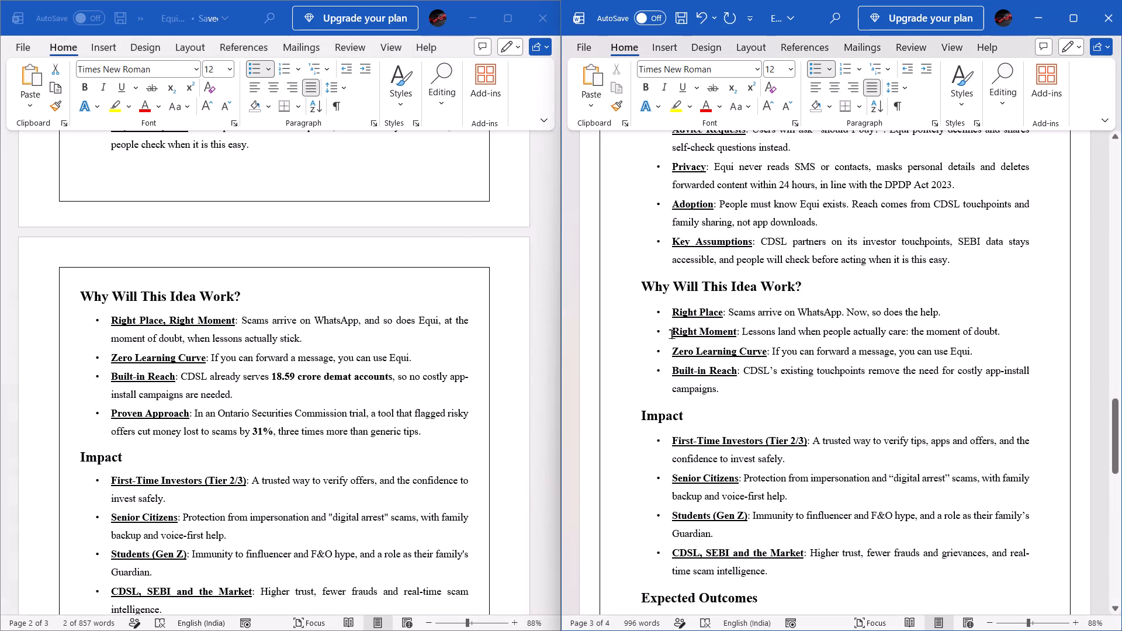
drag(97, 296, 103, 297)
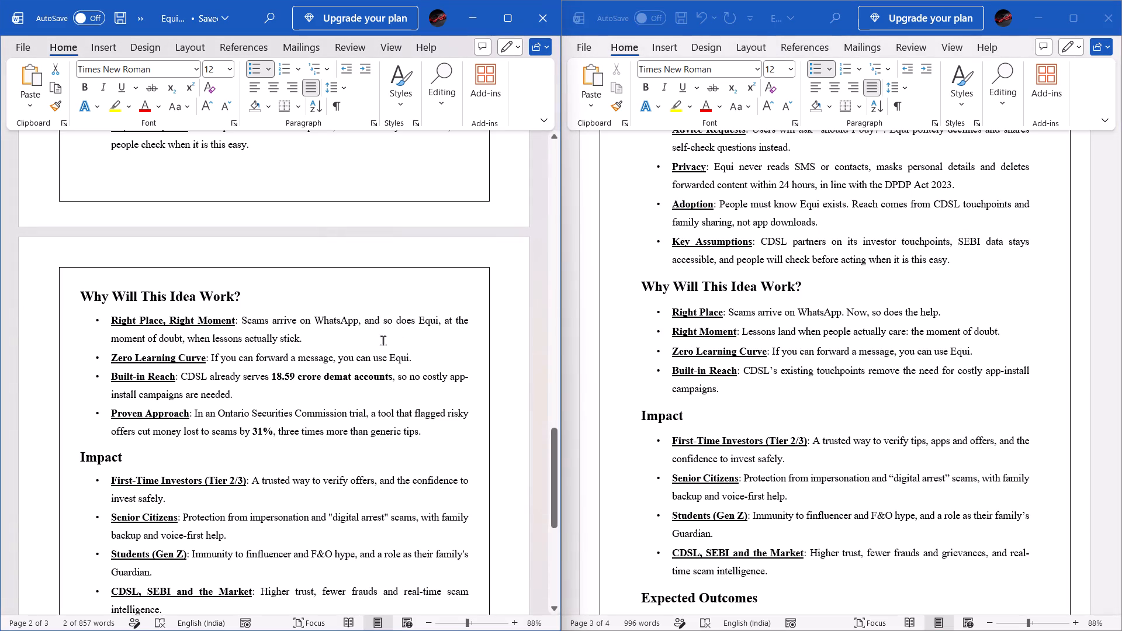
click(670, 350)
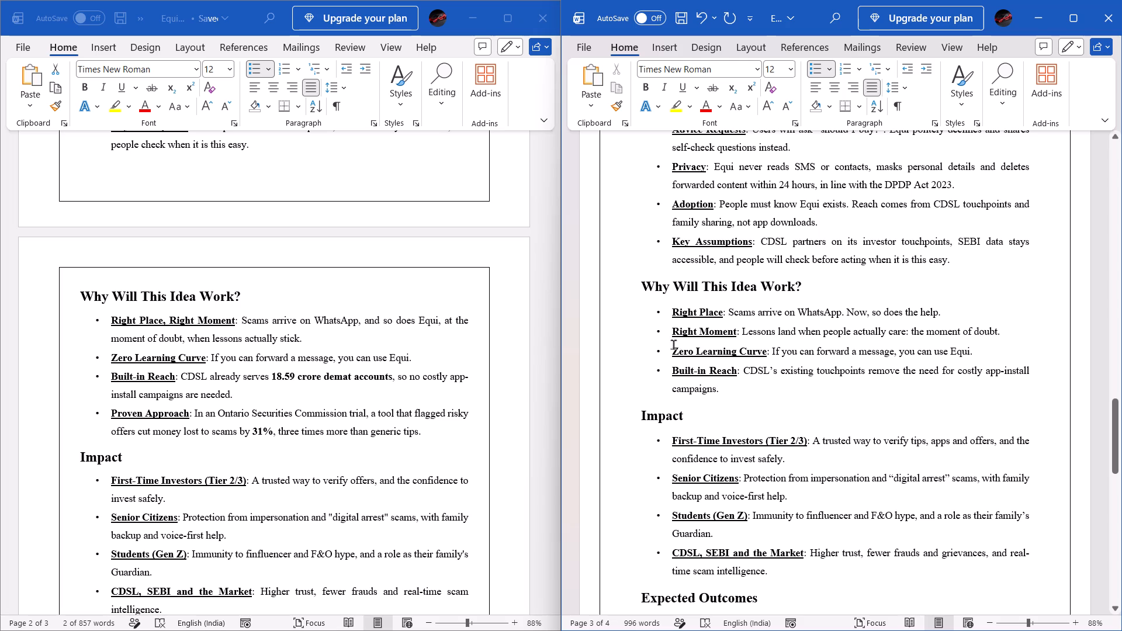
click(110, 320)
drag(110, 320, 218, 327)
click(229, 331)
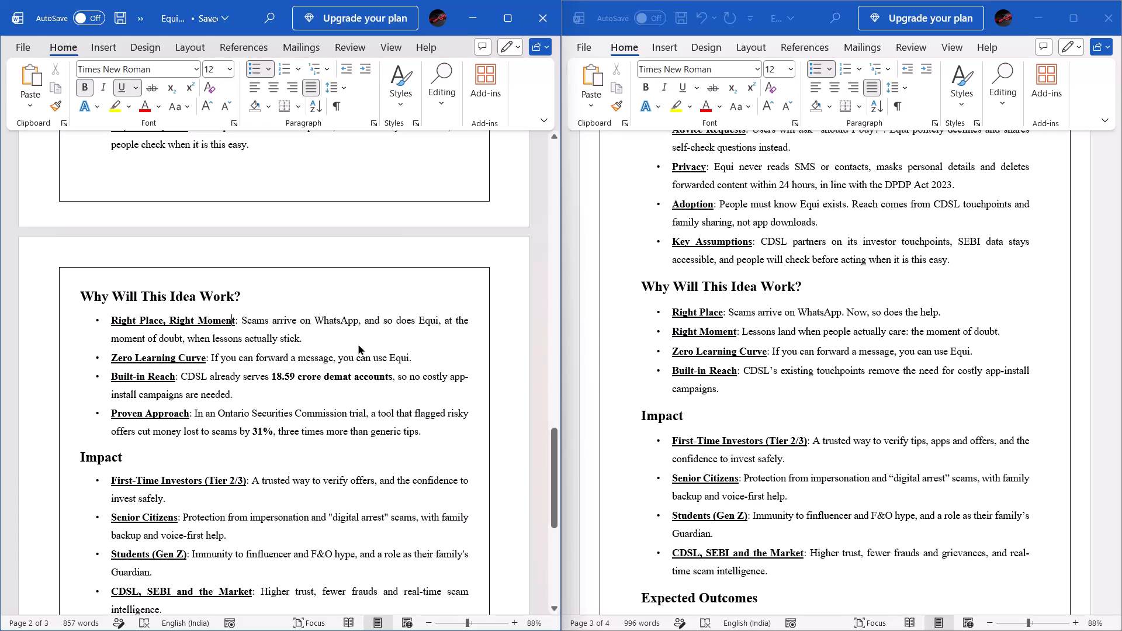
click(670, 313)
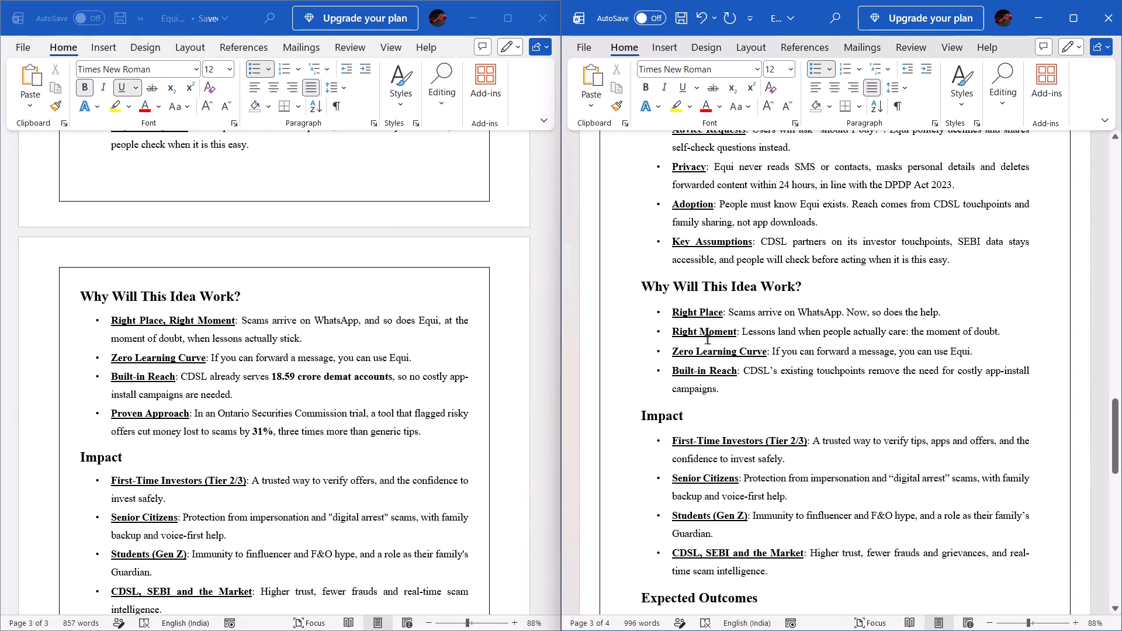
Compare Potential Roadblocks and Hurdles in both versions, examining the four-page document's Impersonation of Real Brands bullet.
scroll(445, 483, up, 1)
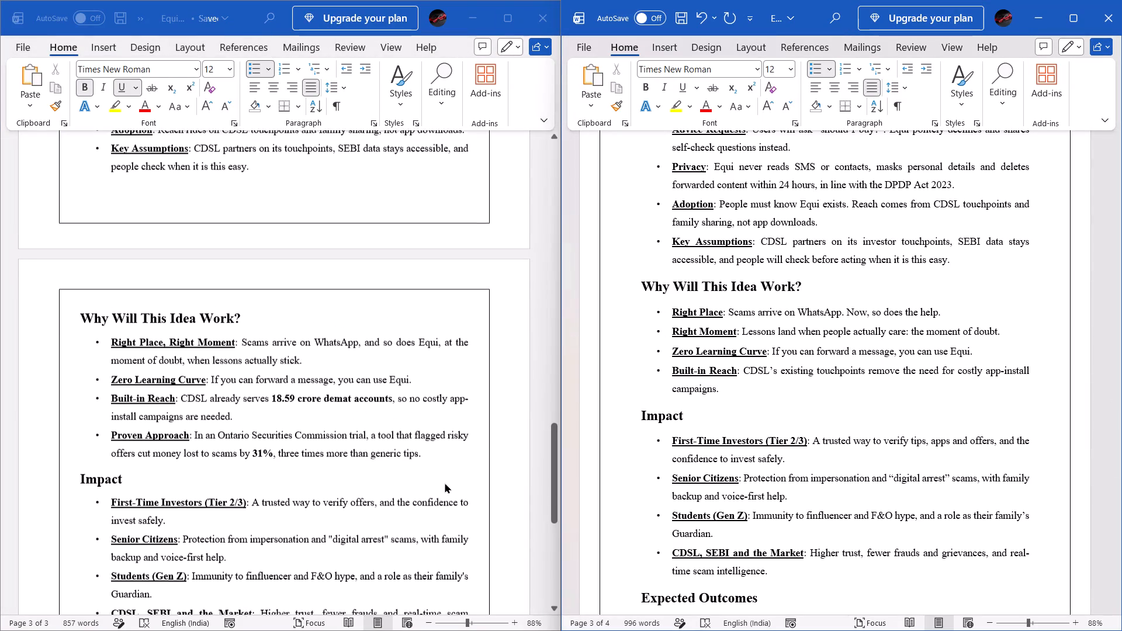
scroll(739, 450, up, 4)
scroll(376, 455, up, 5)
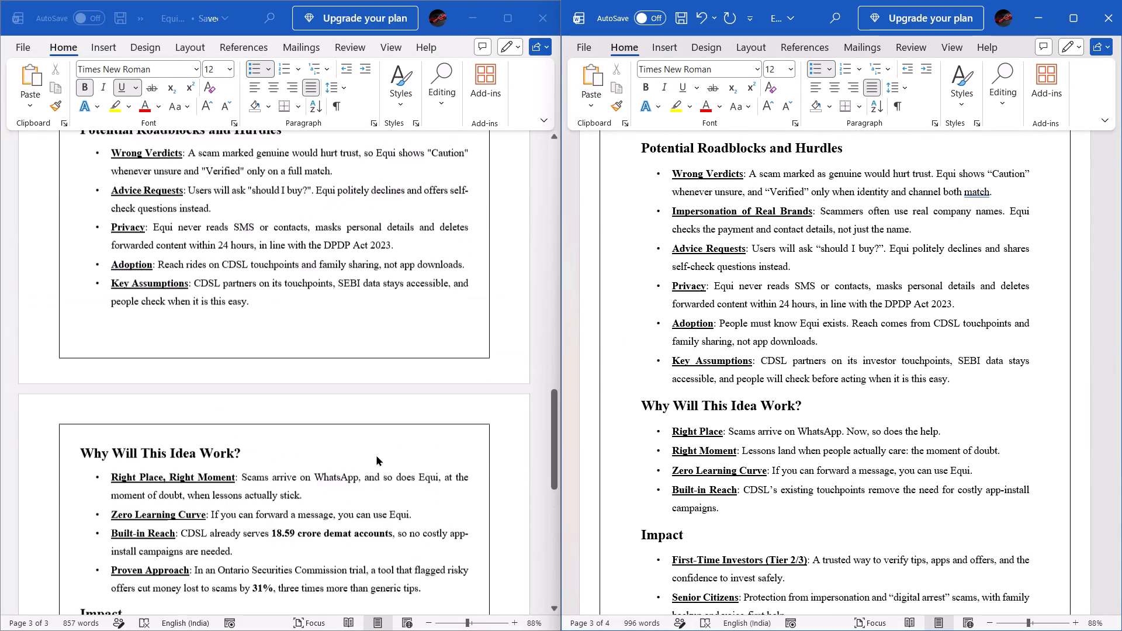
scroll(376, 455, up, 5)
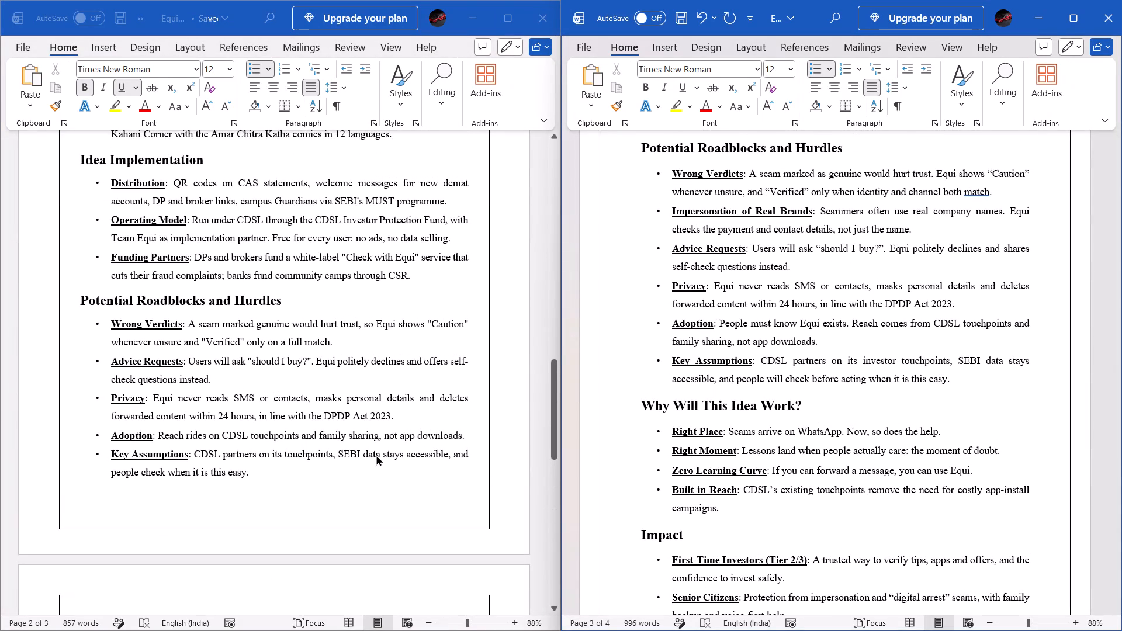
scroll(753, 373, up, 2)
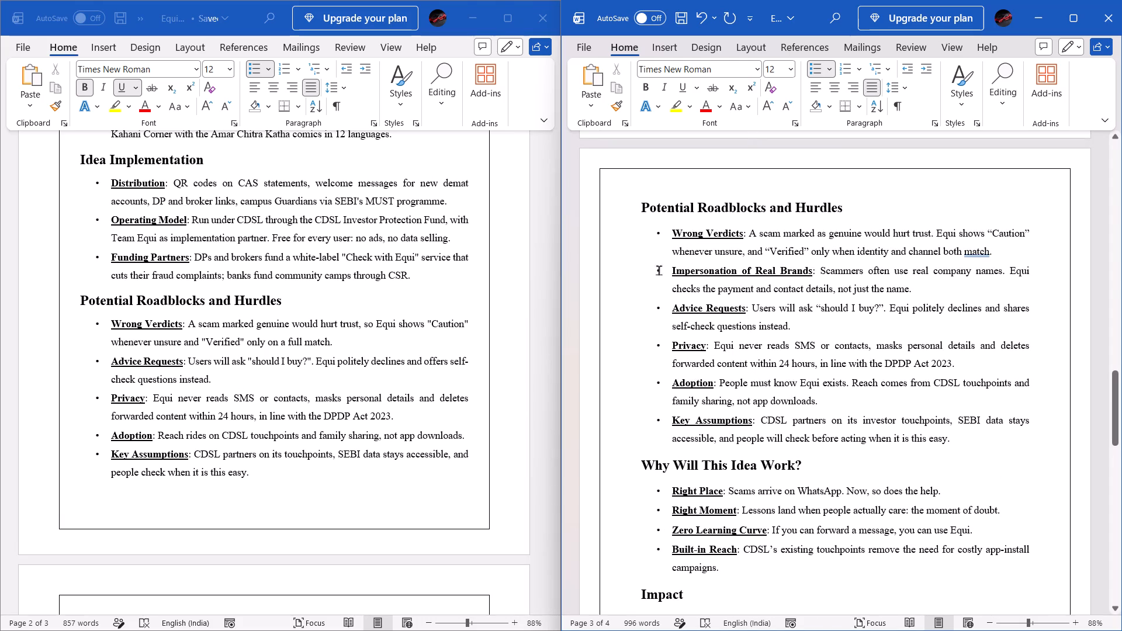
drag(670, 273, 917, 295)
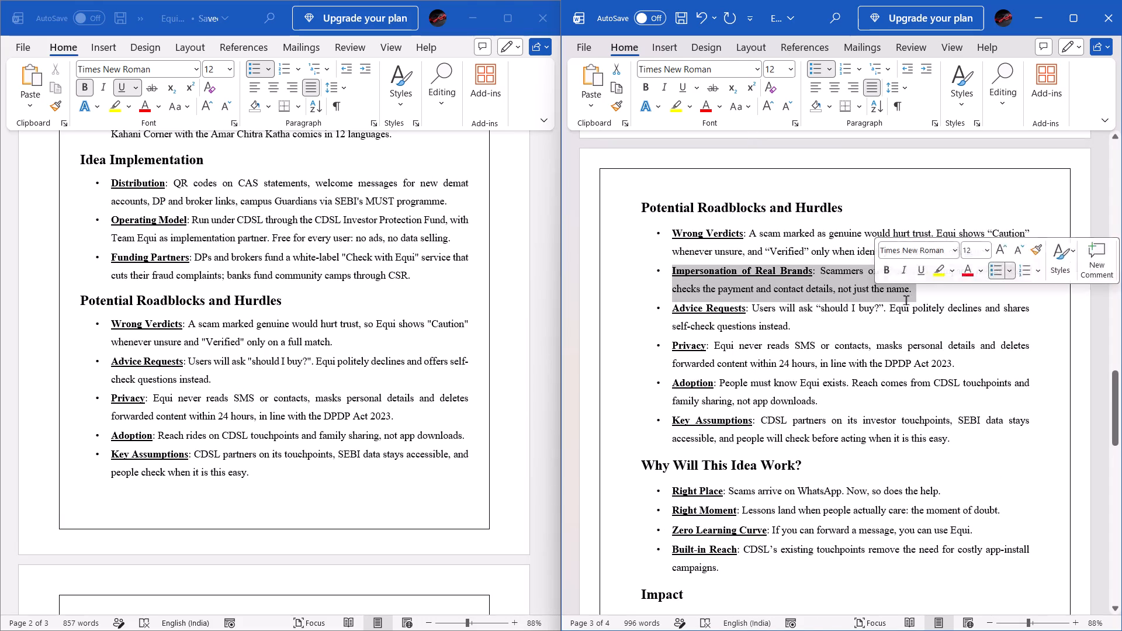
click(912, 493)
Compare the Idea Implementation and Unique Features of Equi sections of the two documents again.
scroll(878, 498, up, 5)
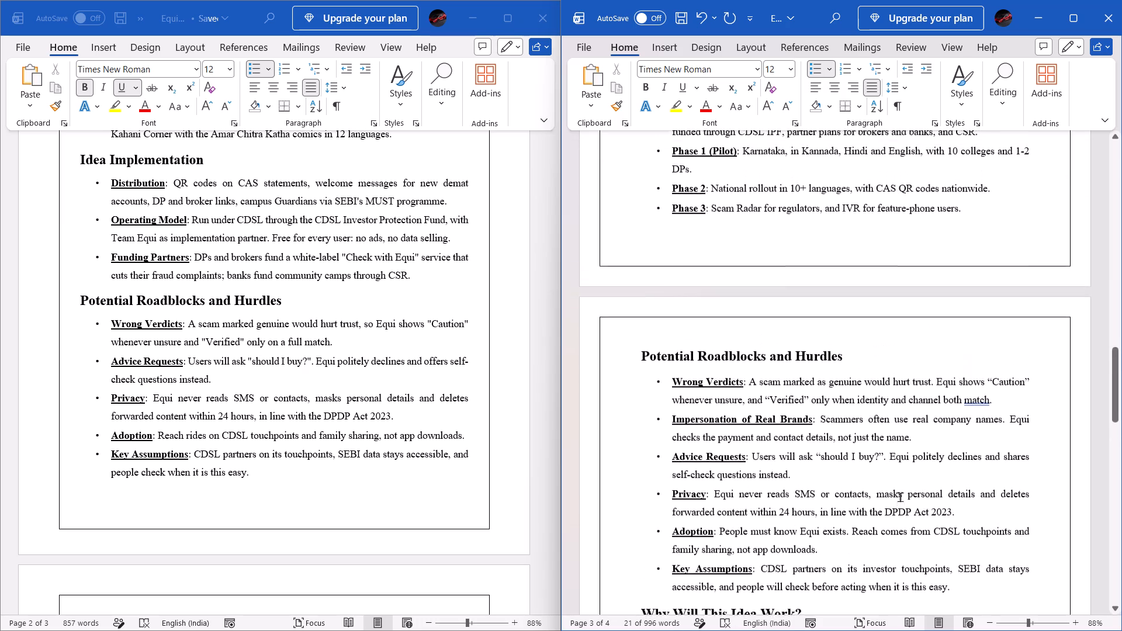
scroll(897, 498, up, 2)
scroll(176, 346, up, 7)
scroll(781, 403, up, 3)
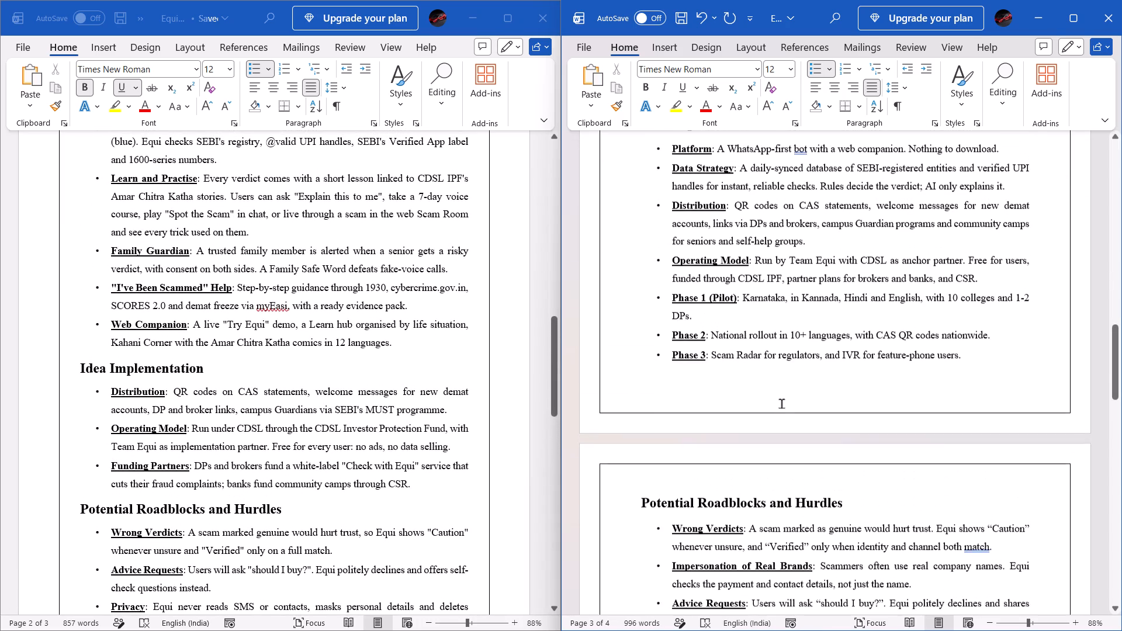
scroll(782, 412, up, 12)
scroll(393, 433, up, 3)
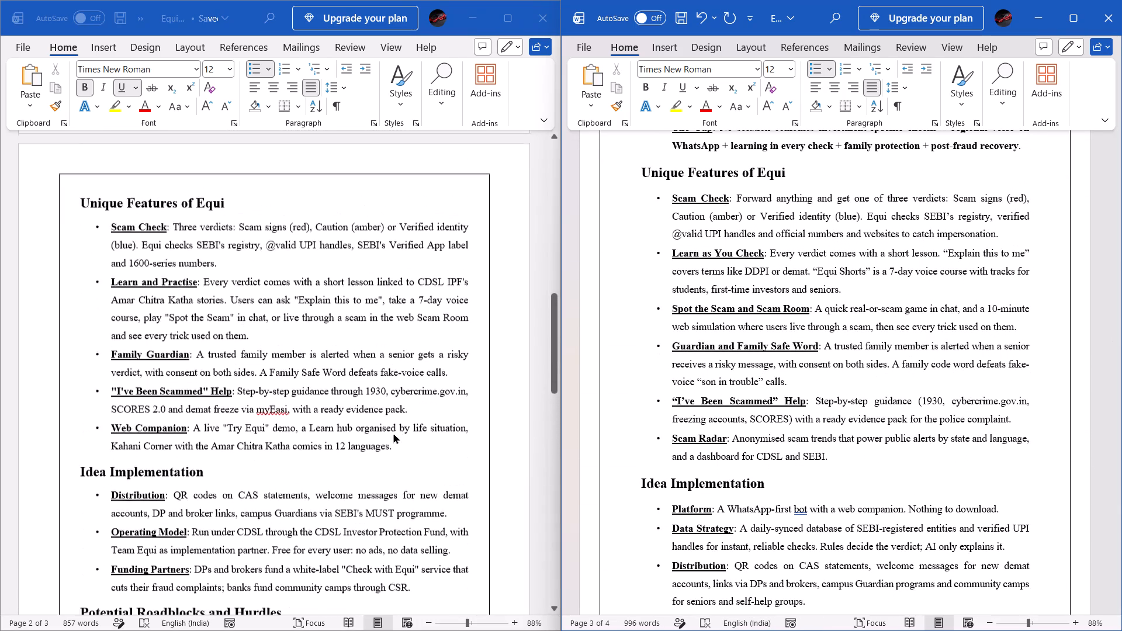
scroll(393, 433, up, 3)
scroll(954, 490, up, 4)
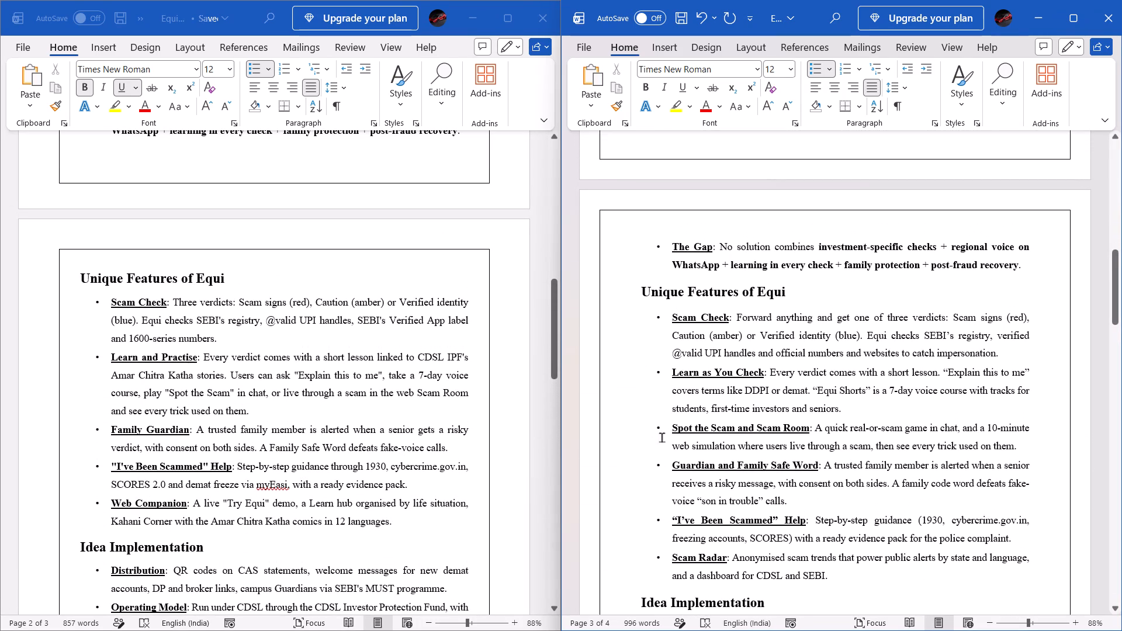
Compare the Has This Been Done Before? and Empowering Investors, Promoting Inclusion and Building Trust sections of both versions.
scroll(270, 349, up, 12)
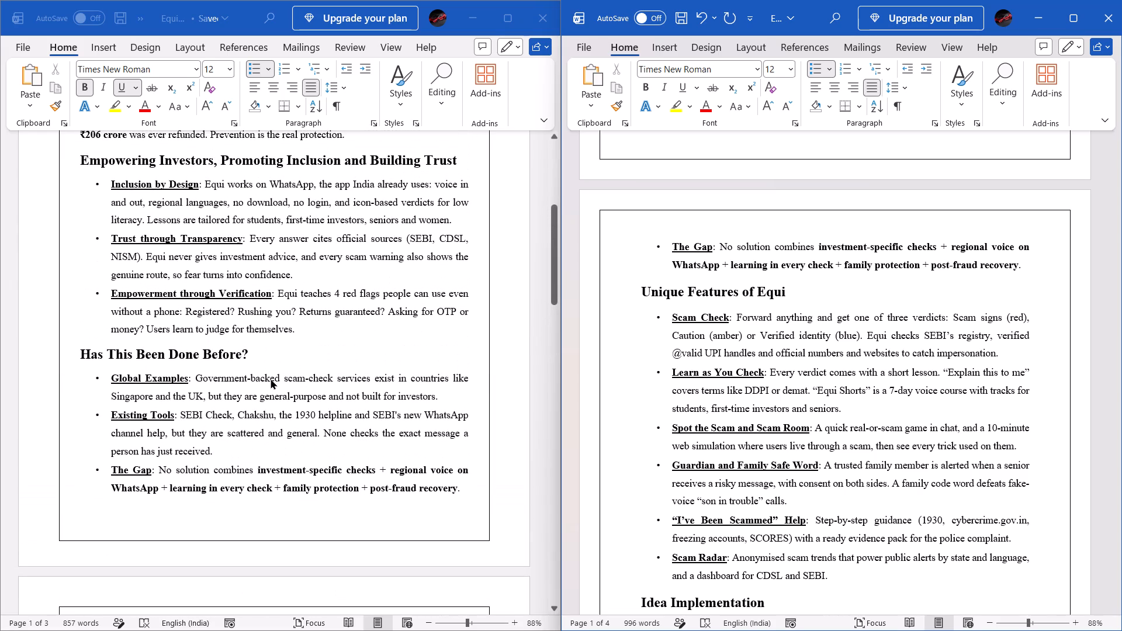
scroll(894, 483, up, 10)
scroll(900, 490, down, 2)
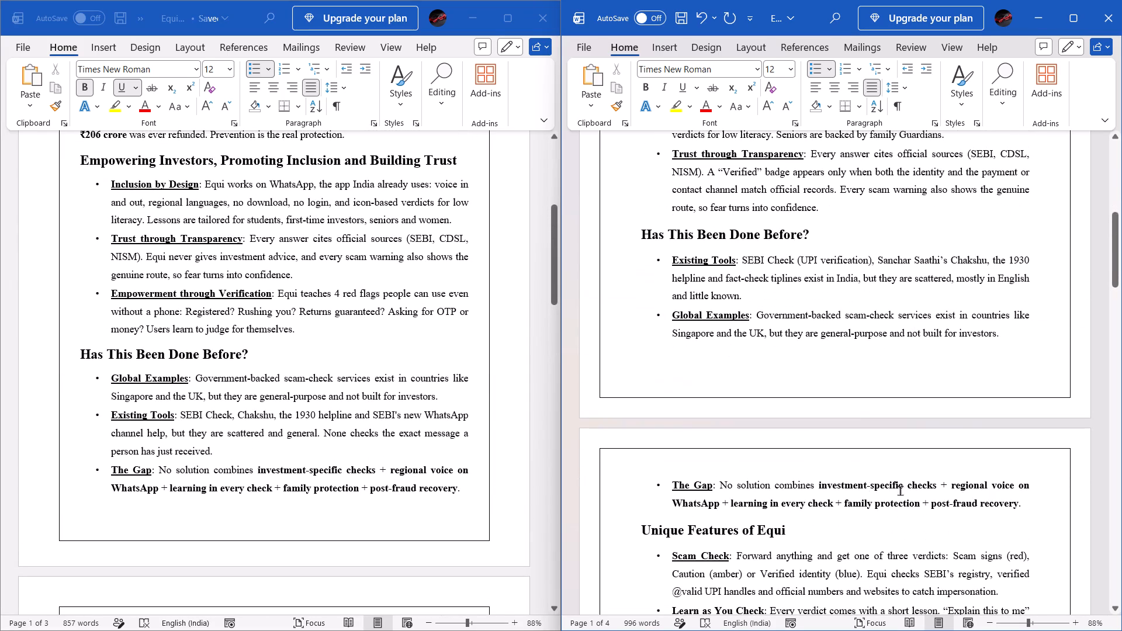
scroll(494, 411, up, 5)
scroll(917, 459, up, 8)
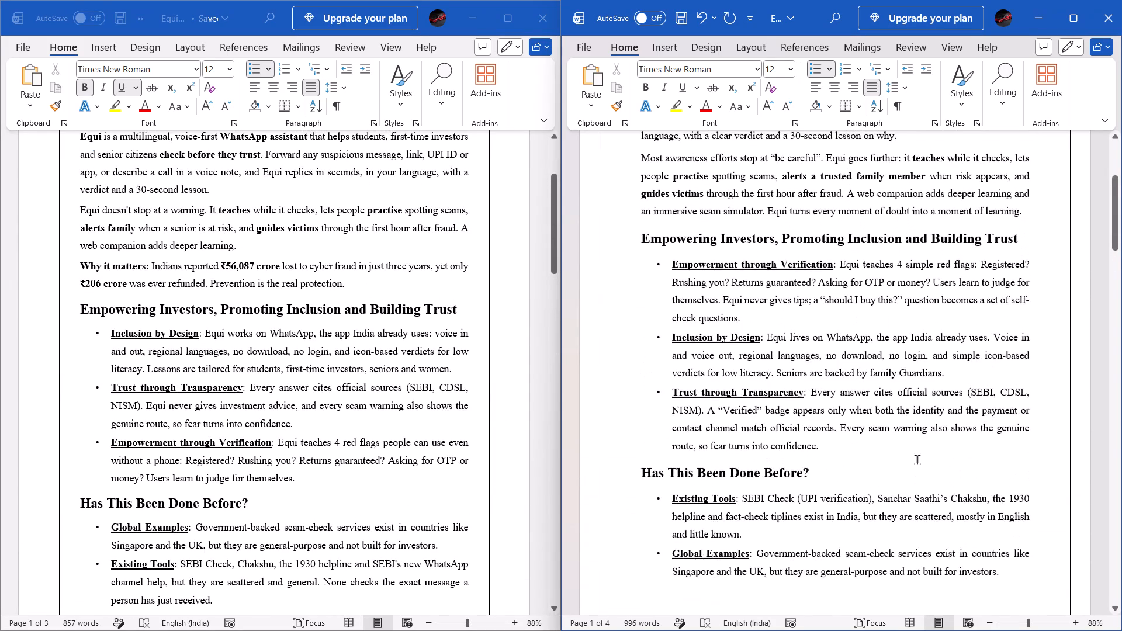
scroll(917, 459, up, 2)
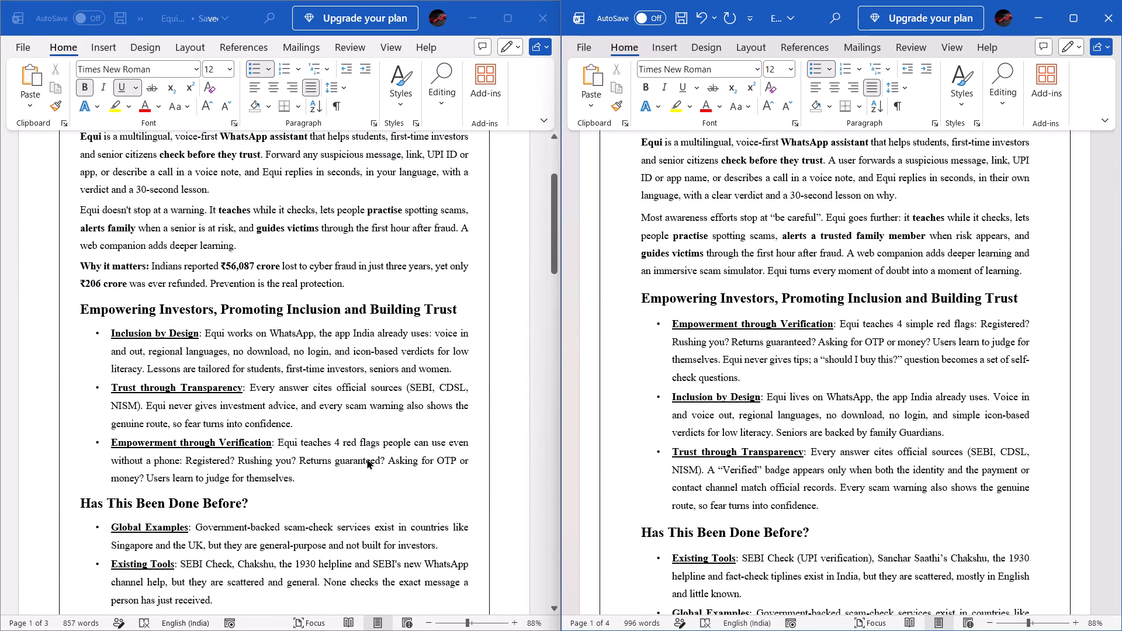
scroll(367, 459, up, 6)
scroll(809, 464, up, 5)
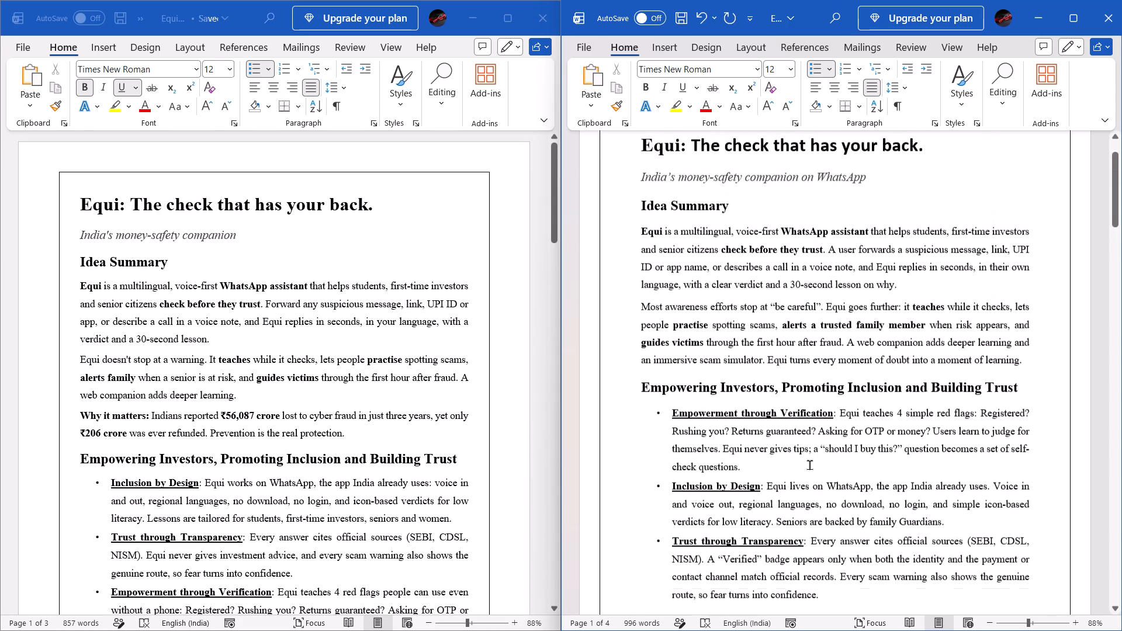
Compare the opening Idea Summary sections, highlighting all three Idea Summary paragraphs in the three-page document.
scroll(809, 464, up, 4)
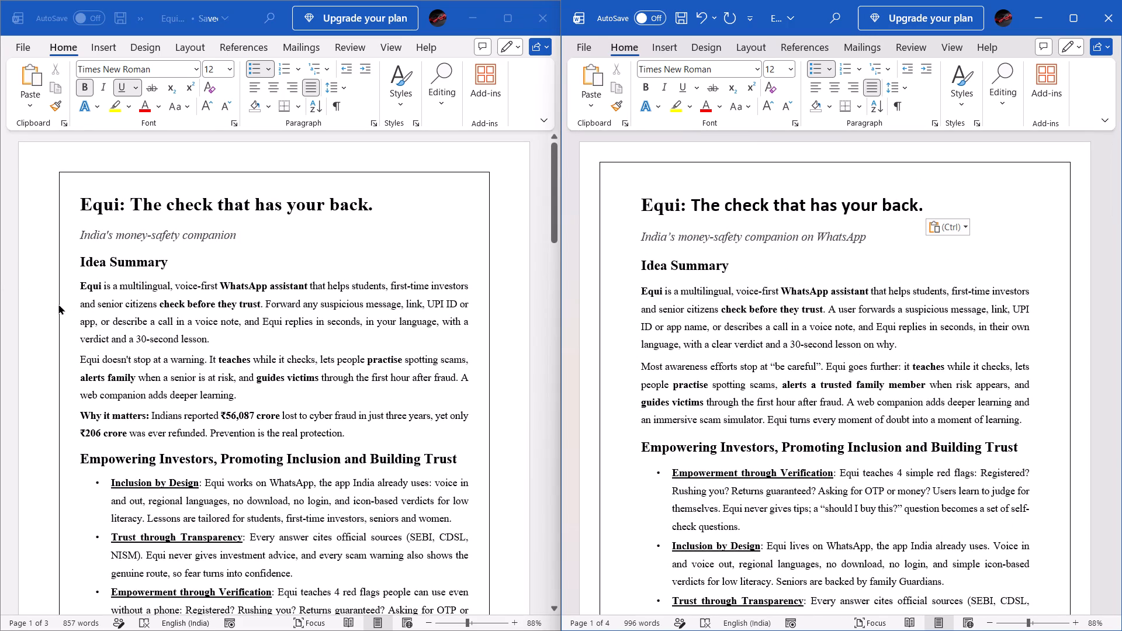
click(70, 282)
click(70, 282)
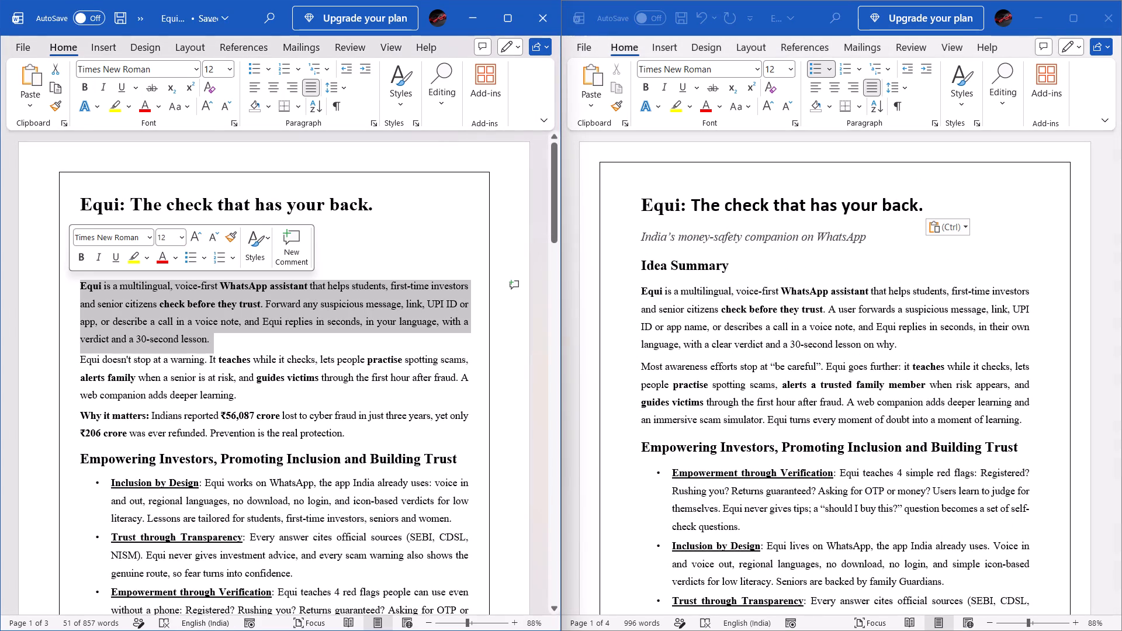
click(70, 283)
drag(70, 285, 79, 433)
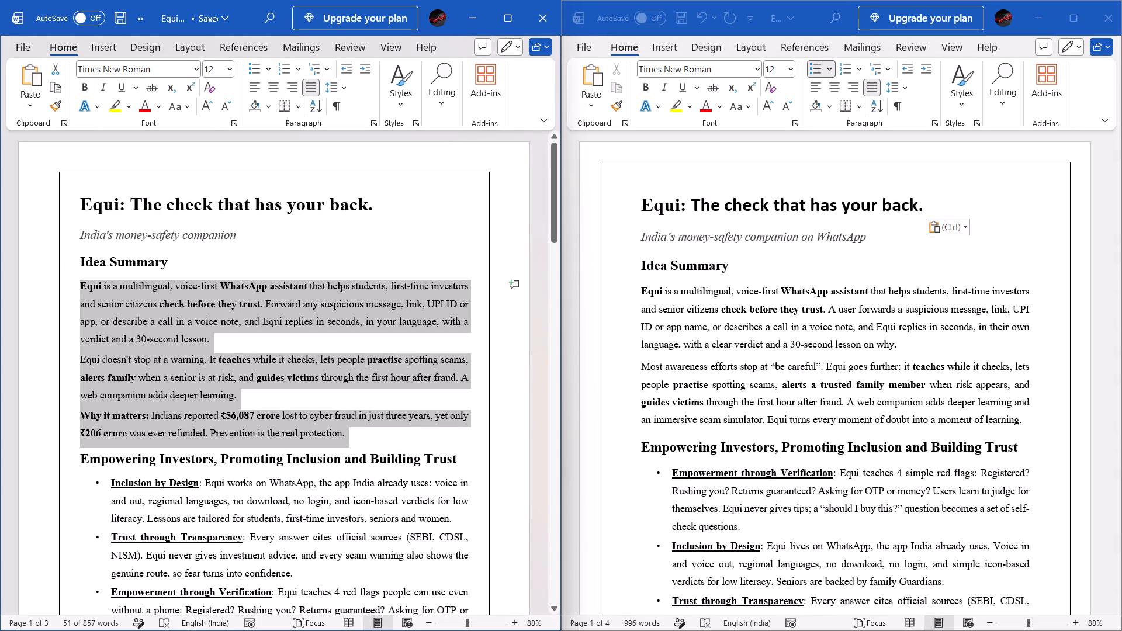
drag(79, 433, 79, 434)
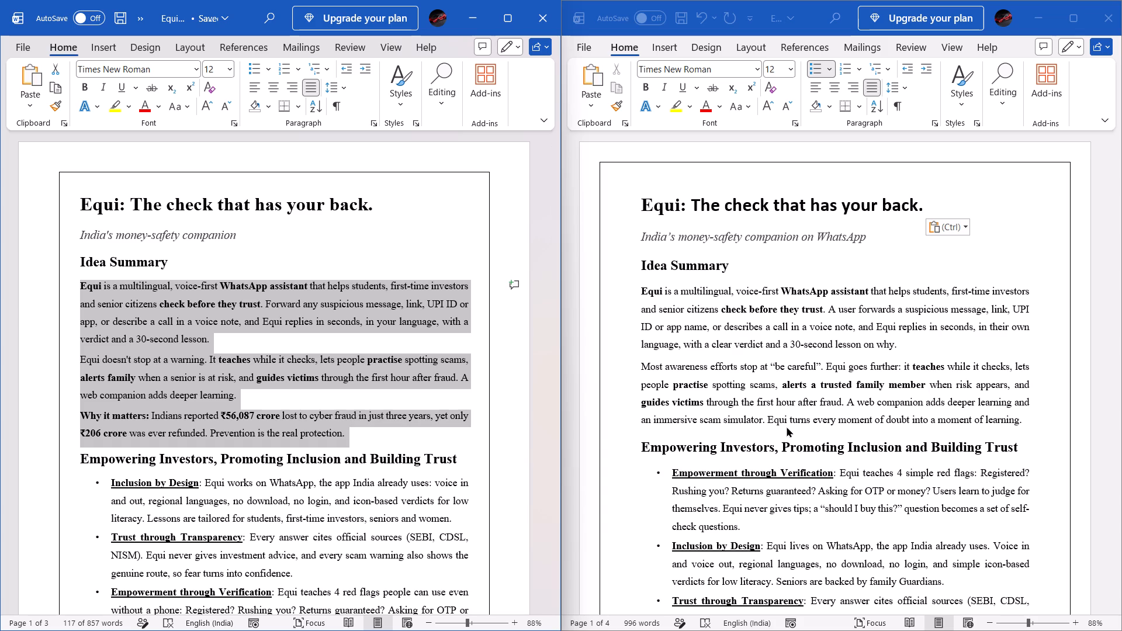
click(787, 427)
scroll(397, 481, down, 5)
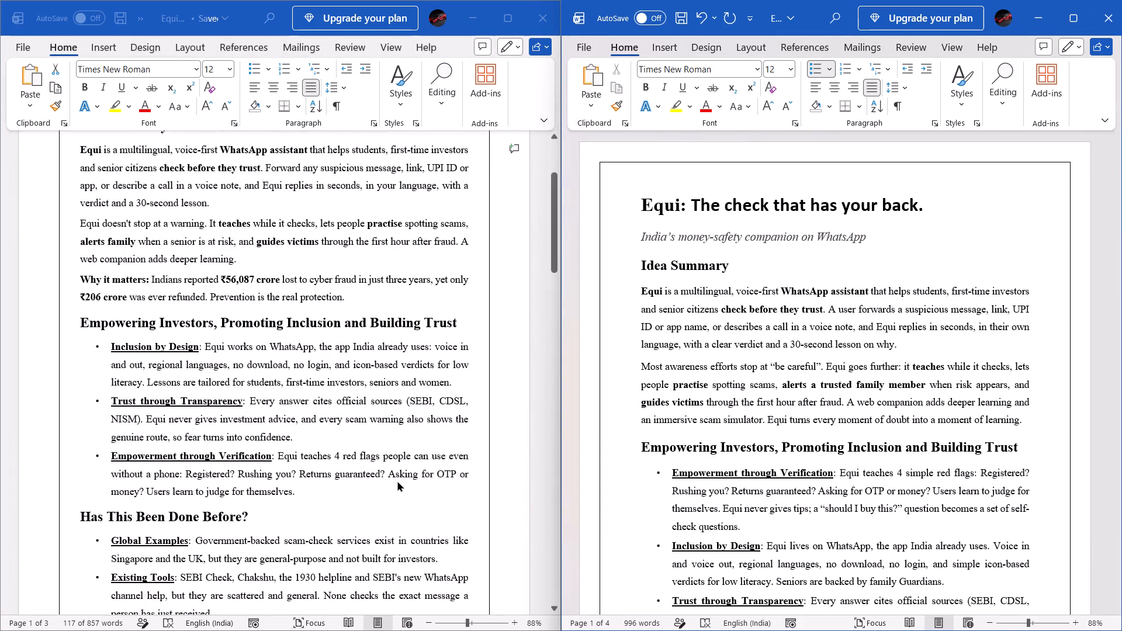
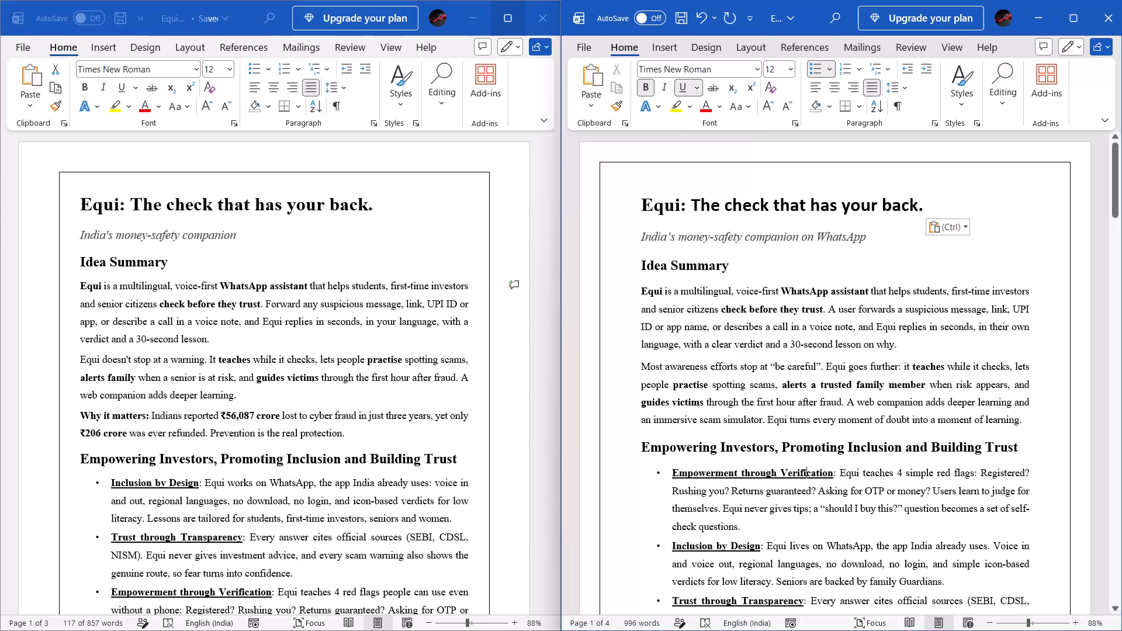
Compare the Empowering Investors, Promoting Inclusion and Building Trust and Has This Been Done Before? sections of the three-page and four-page documents.
scroll(316, 216, down, 3)
scroll(358, 261, down, 2)
scroll(358, 261, up, 6)
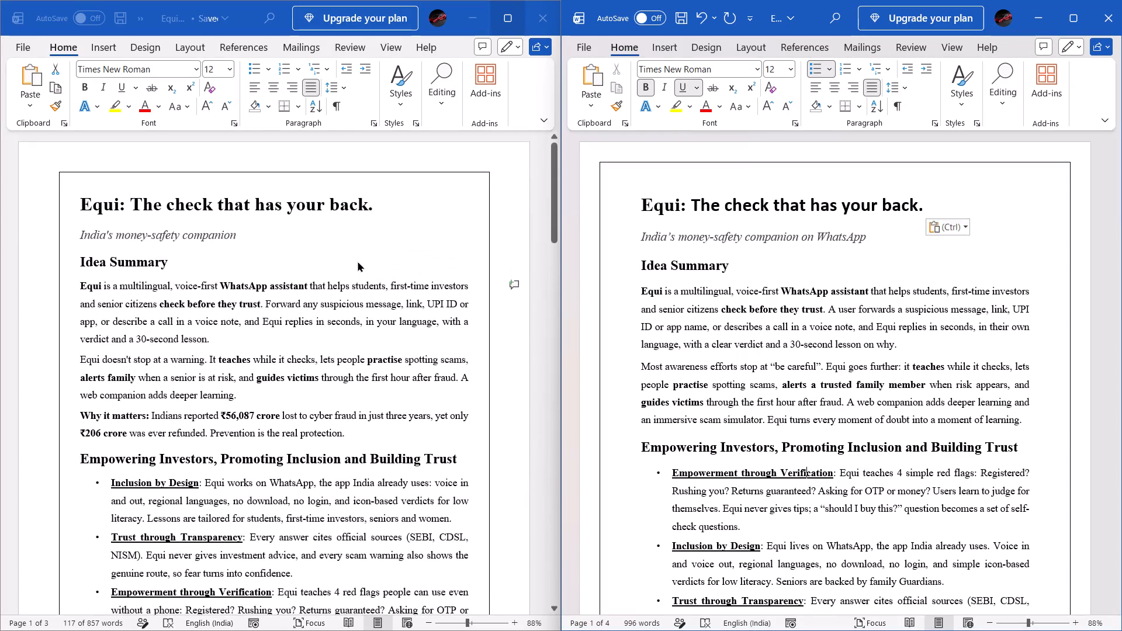
scroll(358, 261, down, 3)
scroll(995, 341, down, 4)
scroll(834, 339, down, 3)
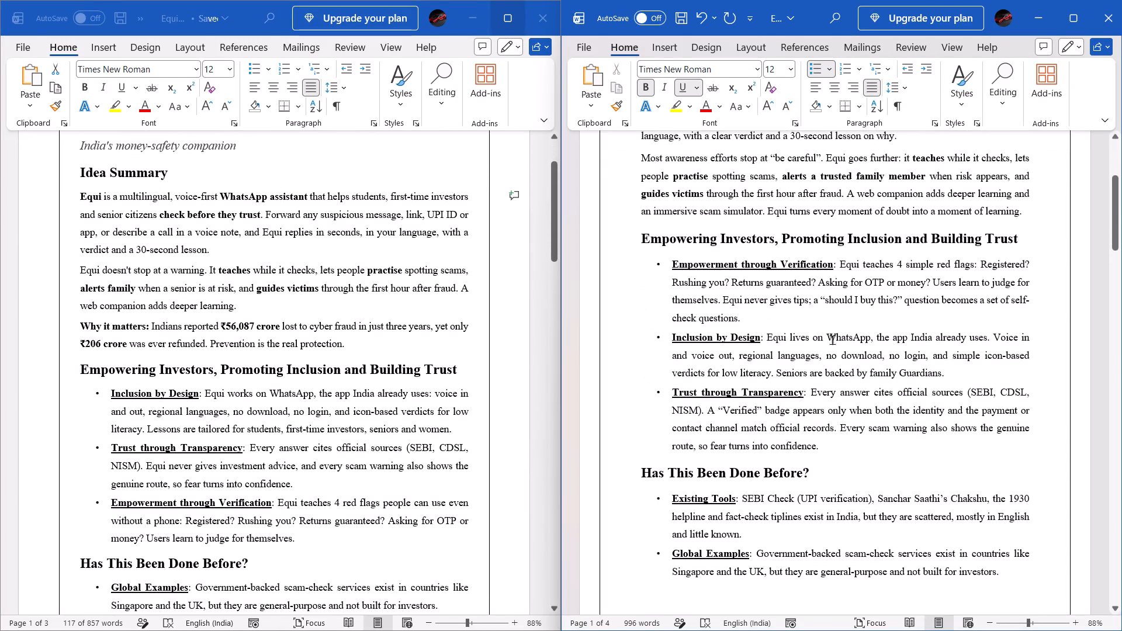
scroll(553, 339, down, 4)
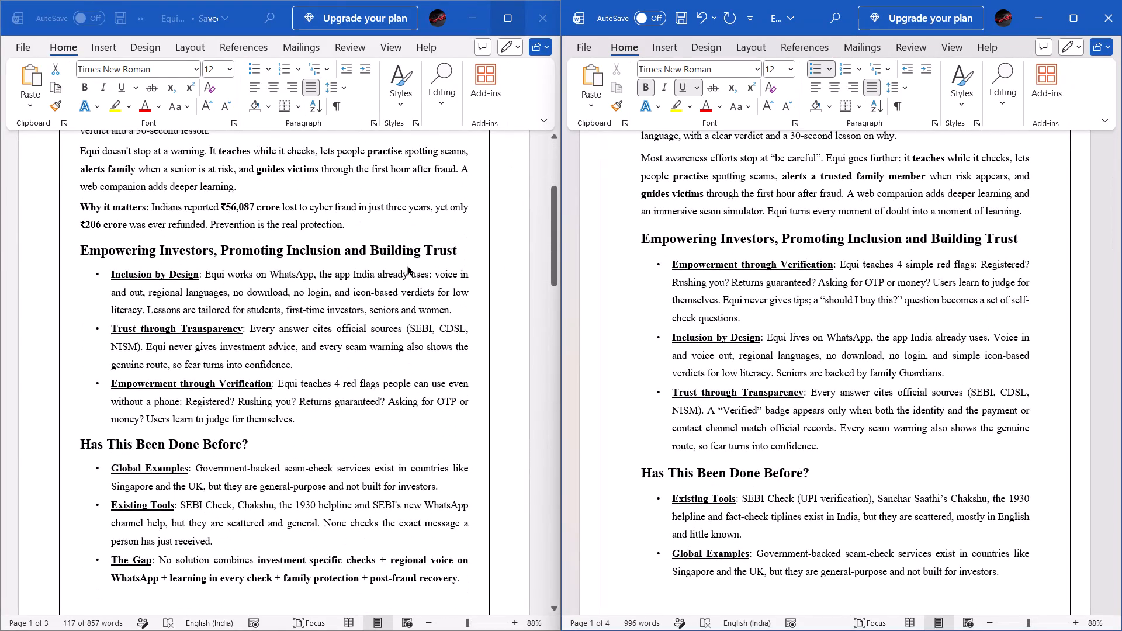
scroll(406, 264, down, 2)
scroll(760, 415, down, 12)
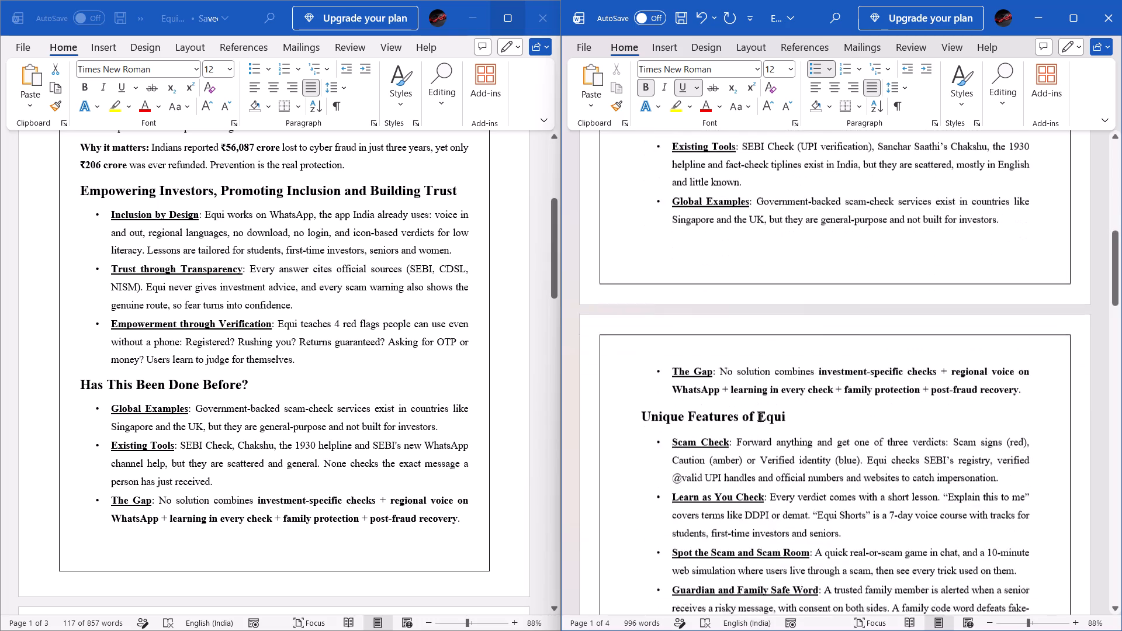
Compare the Unique Features of Equi bullets in both documents, continuing to the start of Idea Implementation.
scroll(760, 417, down, 2)
scroll(369, 254, down, 14)
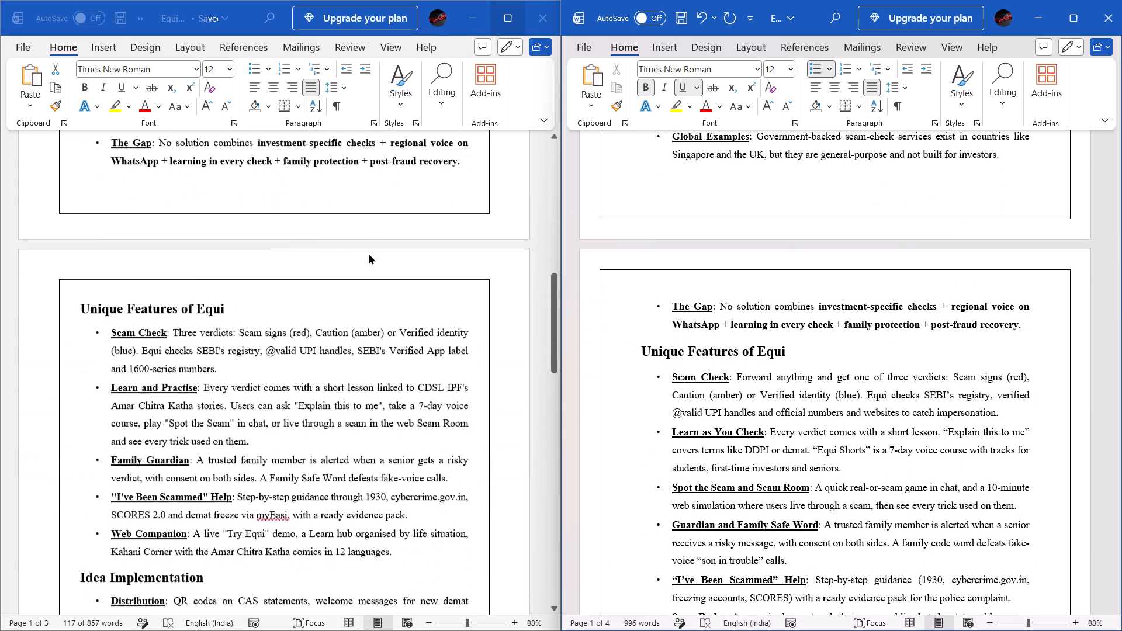
scroll(369, 254, down, 5)
scroll(369, 254, up, 5)
scroll(847, 330, down, 3)
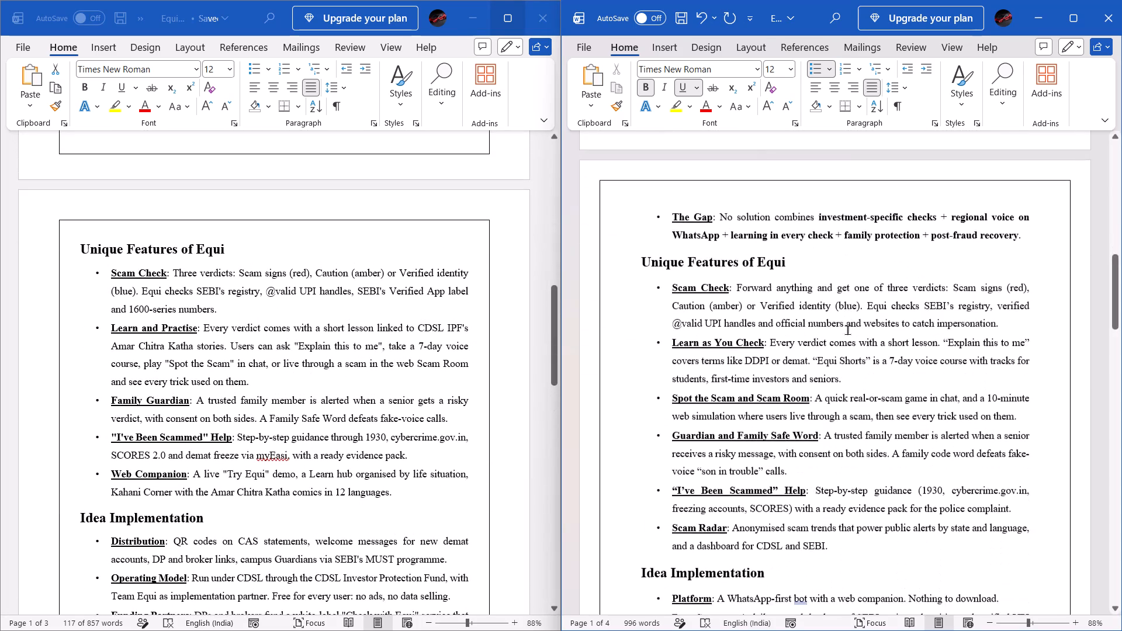
scroll(847, 330, down, 3)
scroll(847, 330, up, 3)
scroll(847, 330, down, 2)
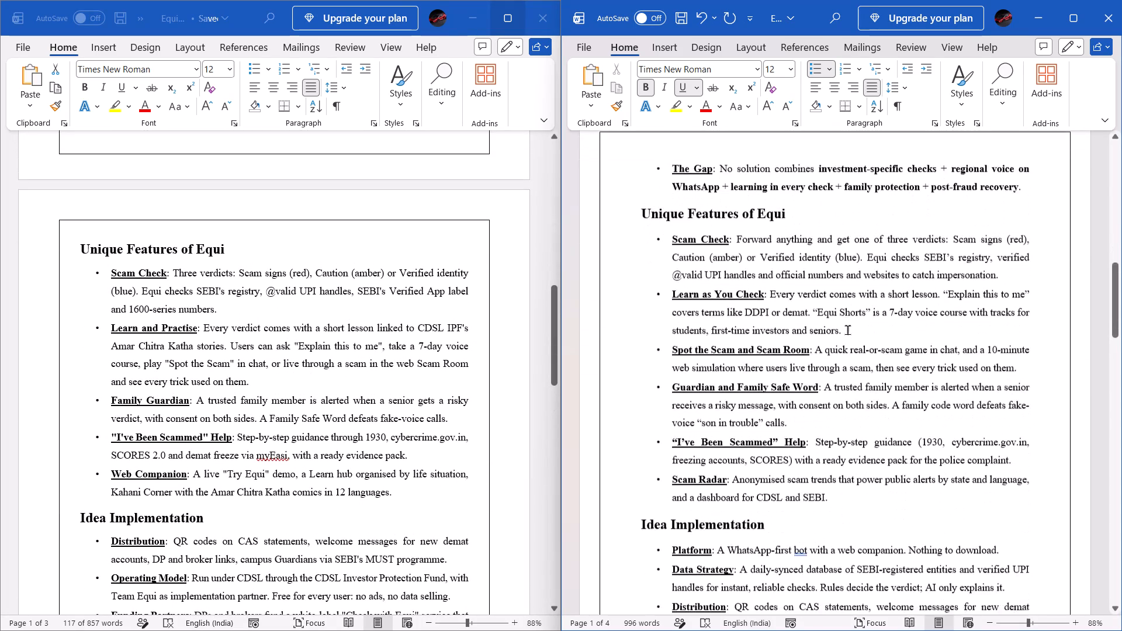
scroll(847, 330, up, 2)
scroll(543, 337, down, 2)
scroll(882, 349, down, 1)
scroll(882, 349, up, 20)
scroll(882, 349, up, 5)
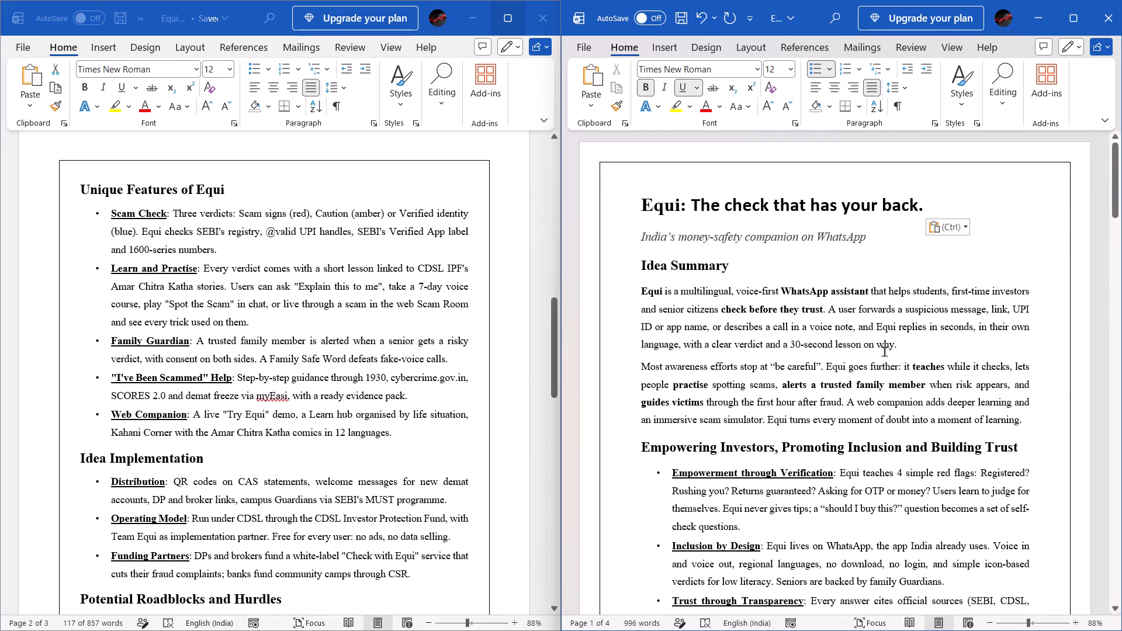
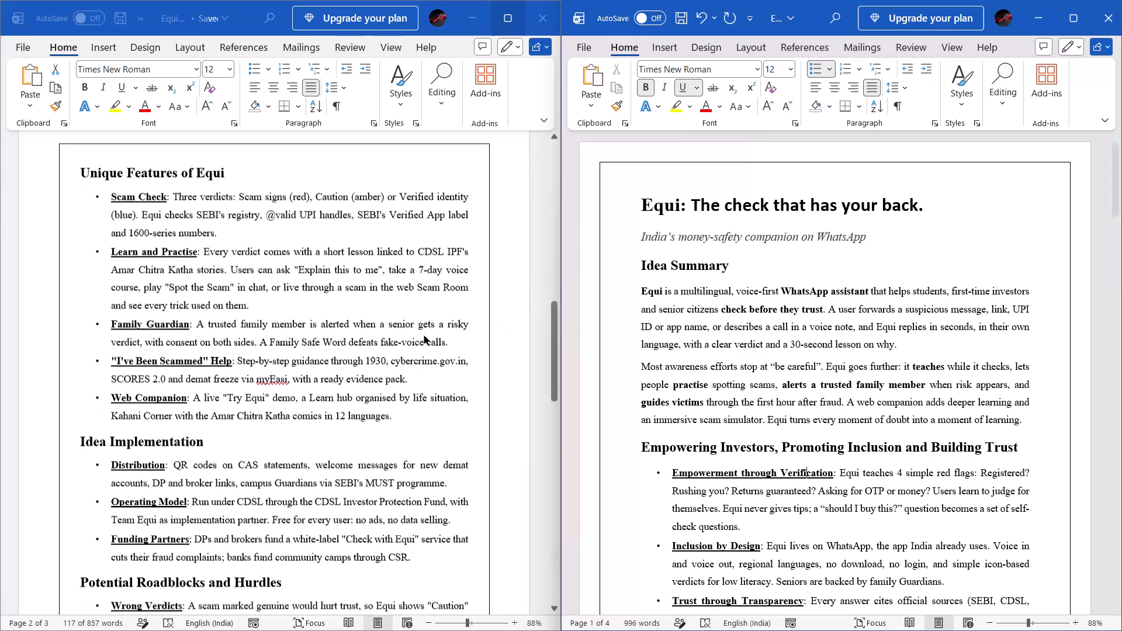
Read Idea Implementation and Potential Roadblocks and Hurdles in the three-page document, and skim the four-page document through to its References.
scroll(424, 334, down, 5)
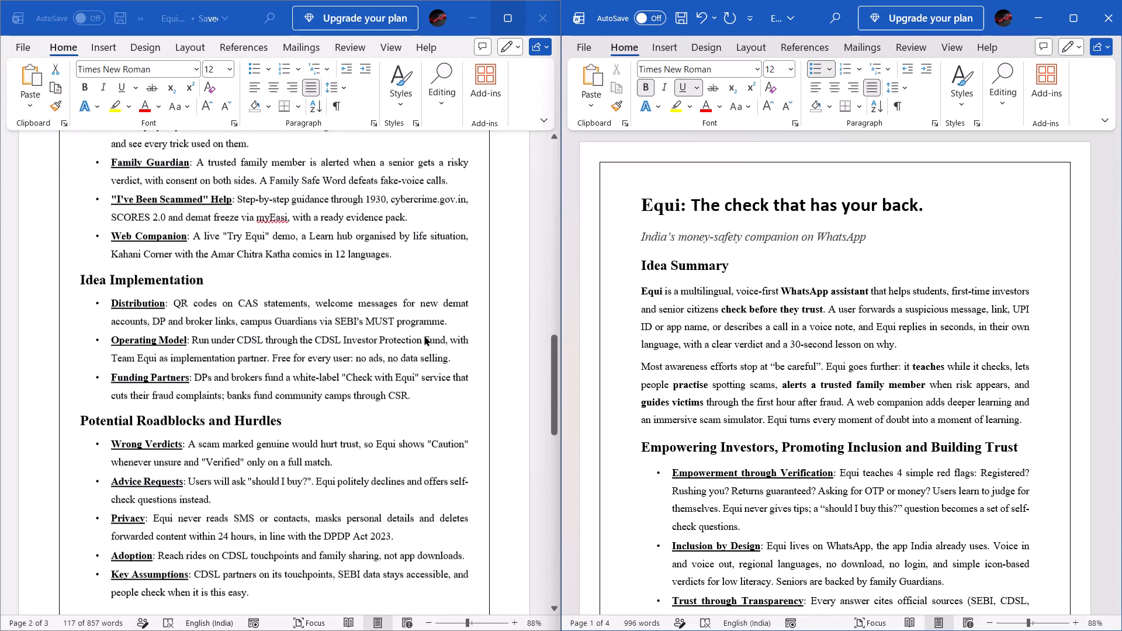
scroll(424, 335, down, 2)
scroll(430, 338, up, 8)
scroll(430, 338, down, 8)
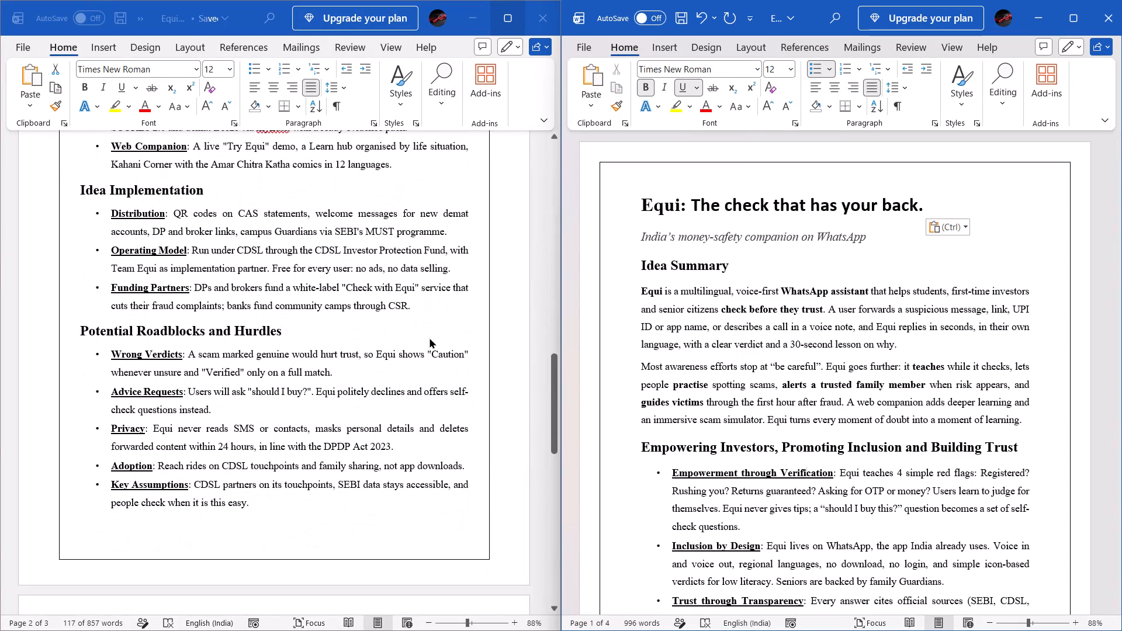
scroll(837, 399, down, 4)
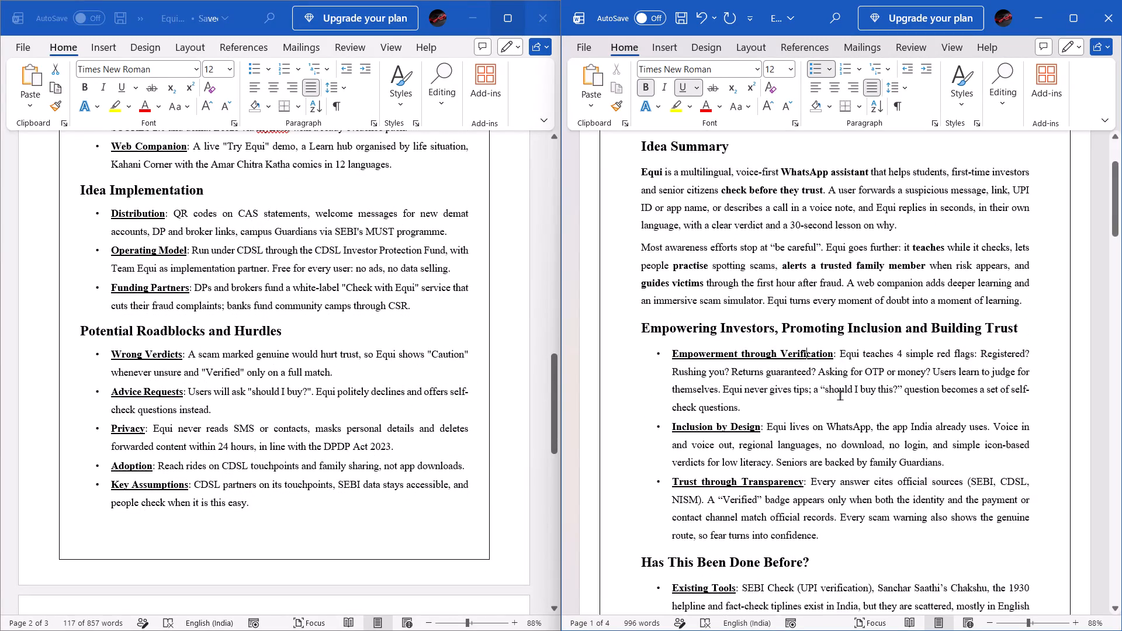
scroll(840, 395, down, 10)
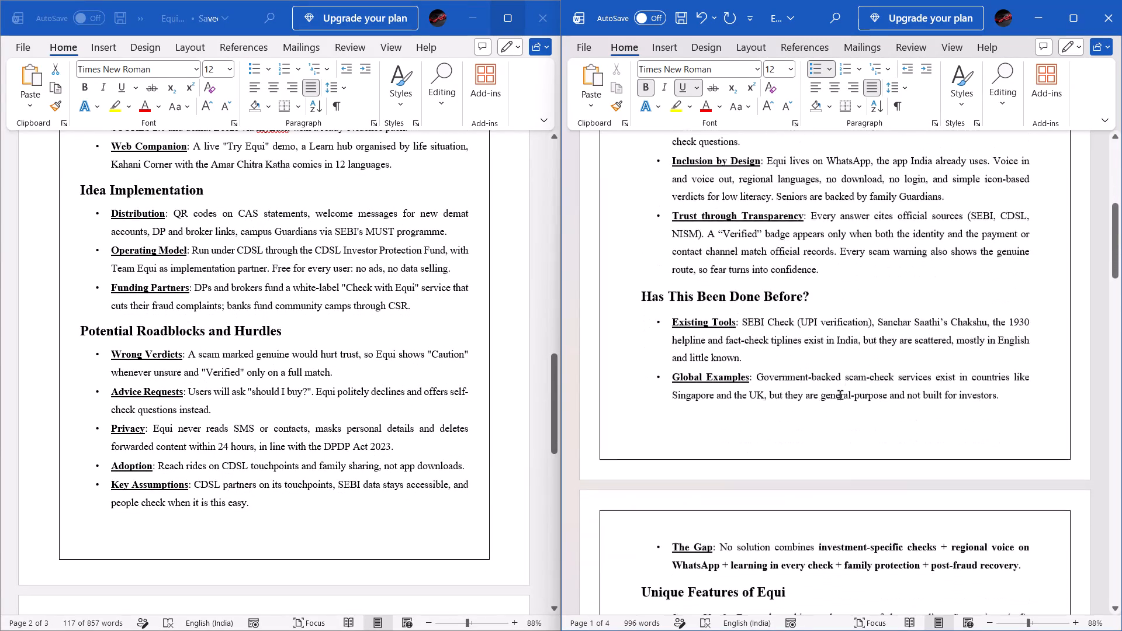
scroll(840, 394, down, 15)
scroll(840, 394, down, 10)
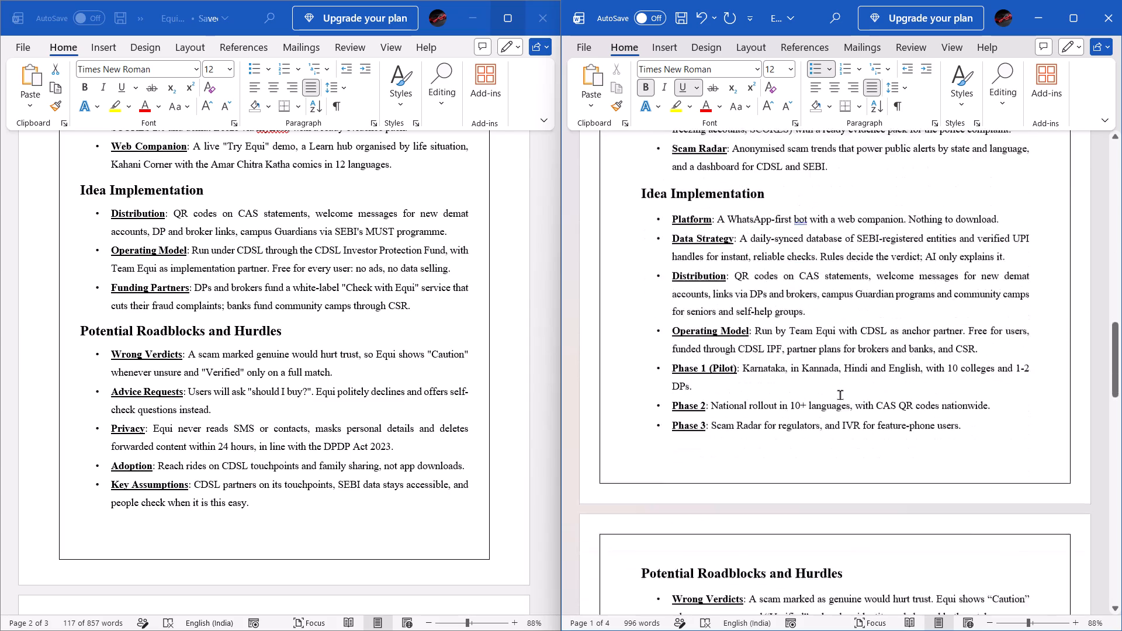
scroll(840, 394, down, 13)
click(840, 394)
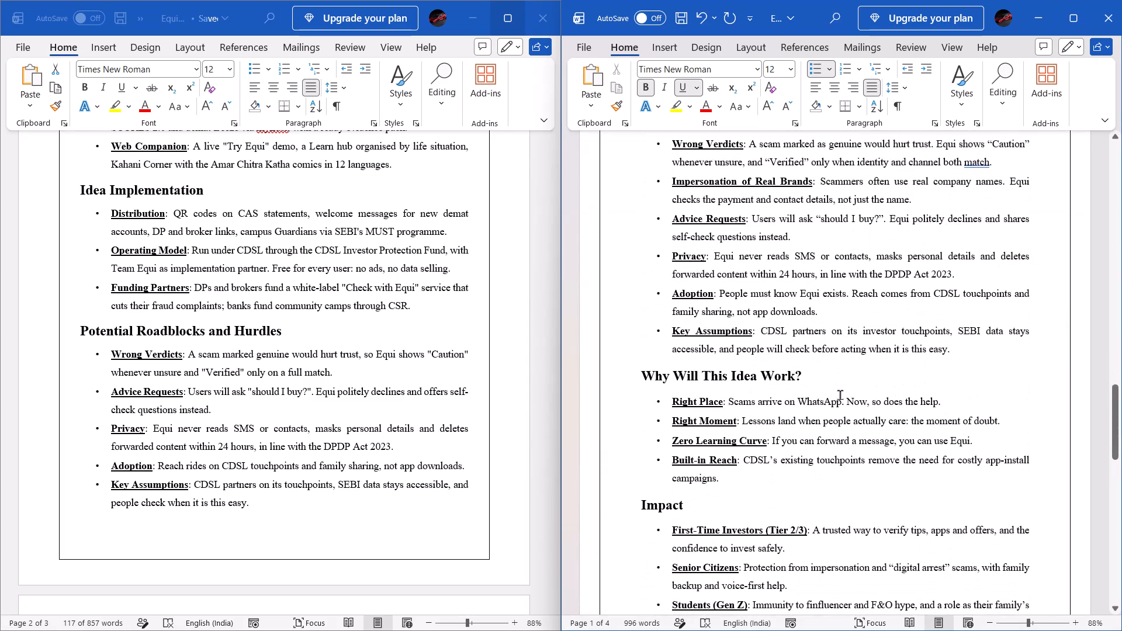
scroll(840, 394, down, 15)
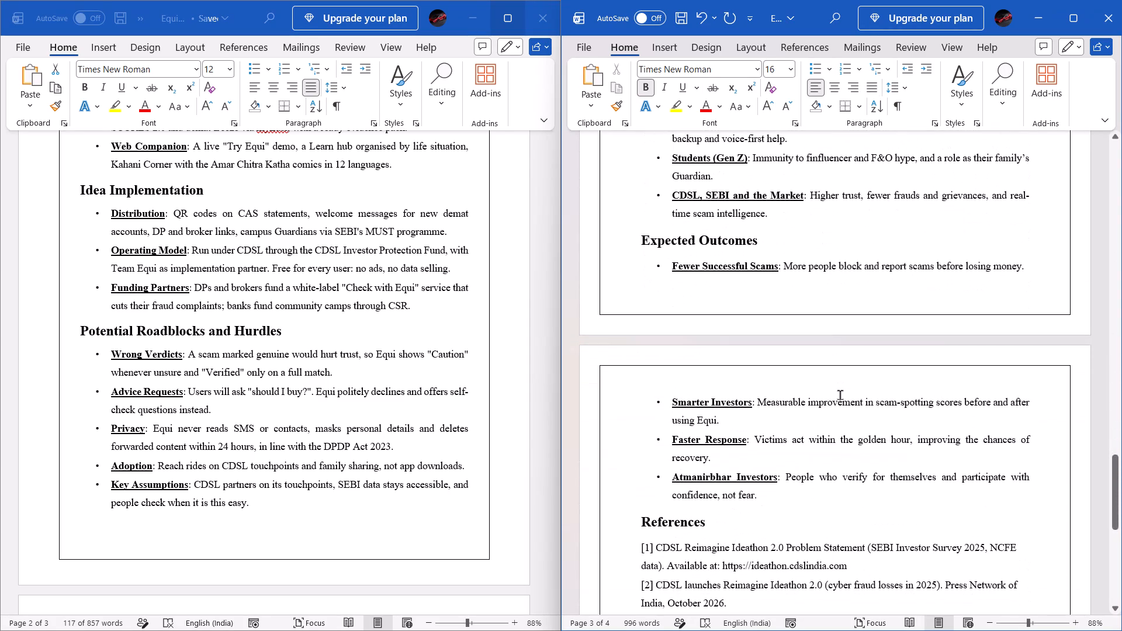
Compare the four-page document's Why Will This Idea Work? and Potential Roadblocks and Hurdles sections with the three-page version, going back to Idea Implementation.
scroll(840, 394, up, 11)
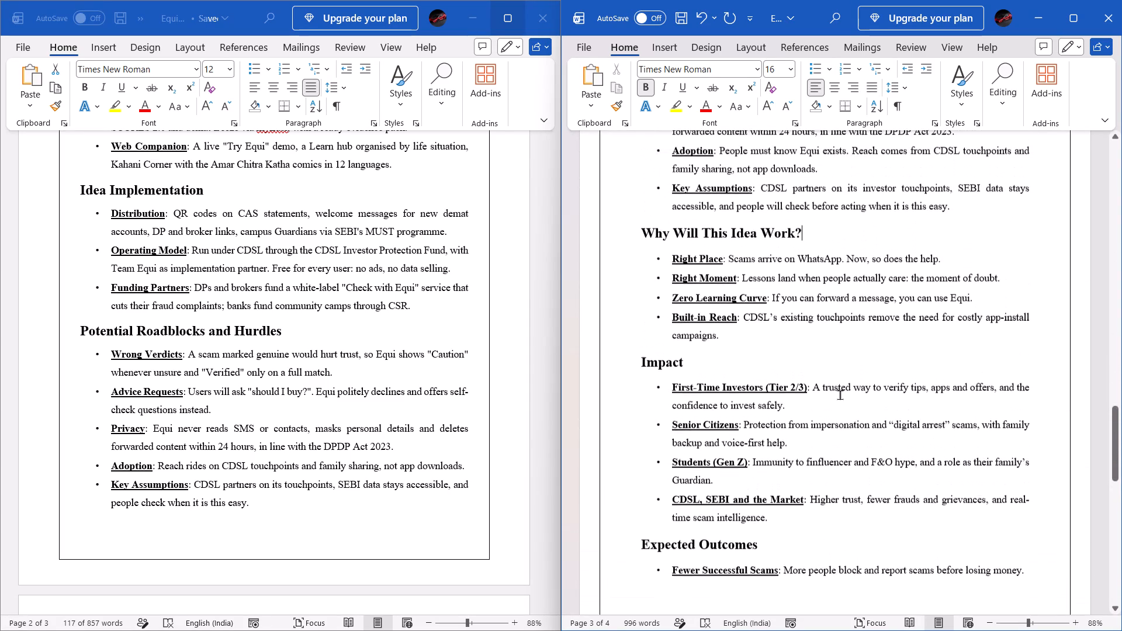
scroll(840, 394, up, 1)
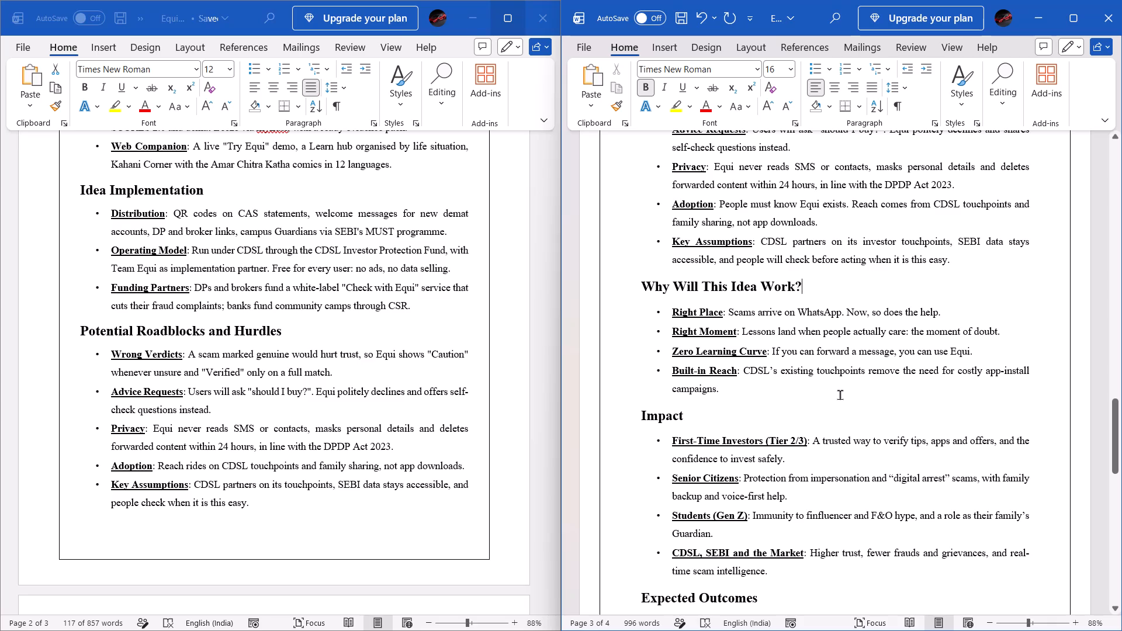
scroll(840, 394, up, 2)
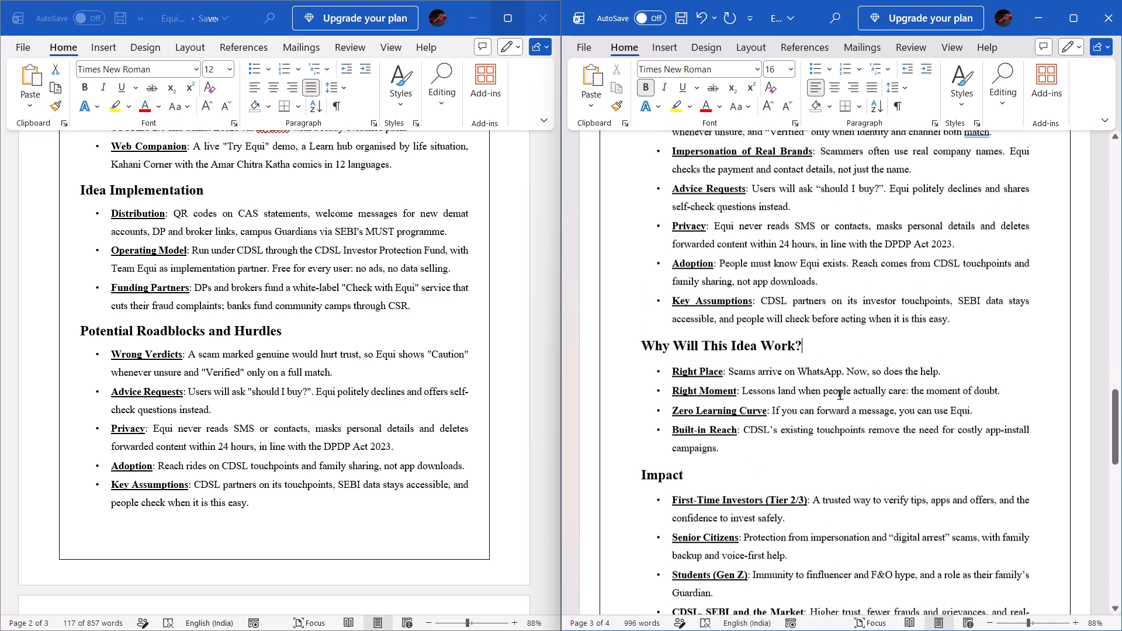
scroll(840, 394, up, 3)
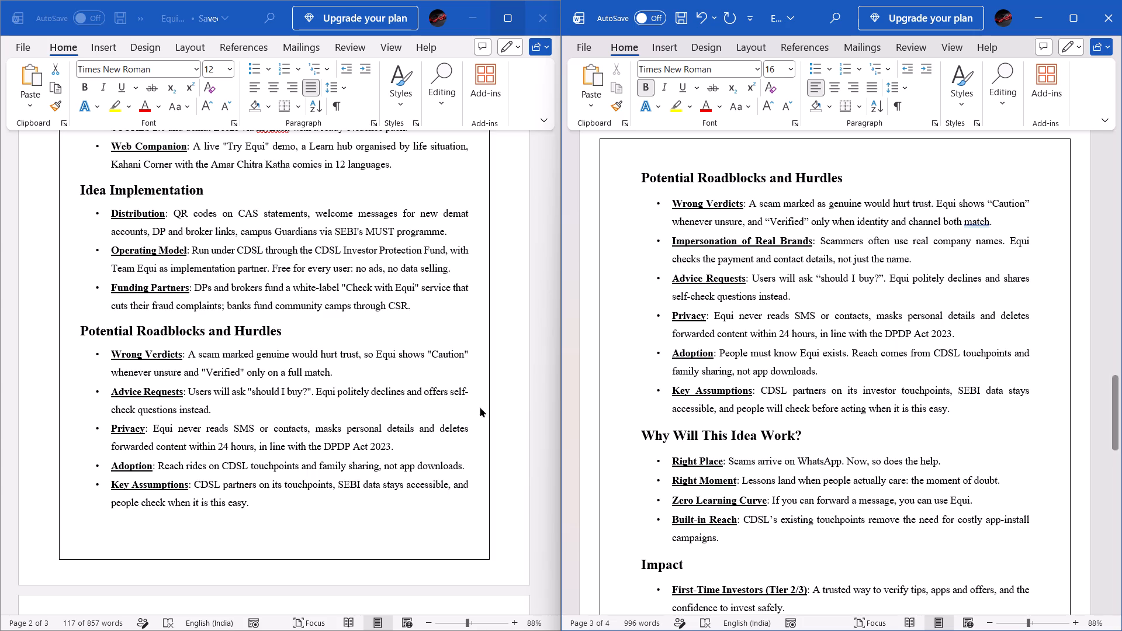
scroll(936, 372, up, 11)
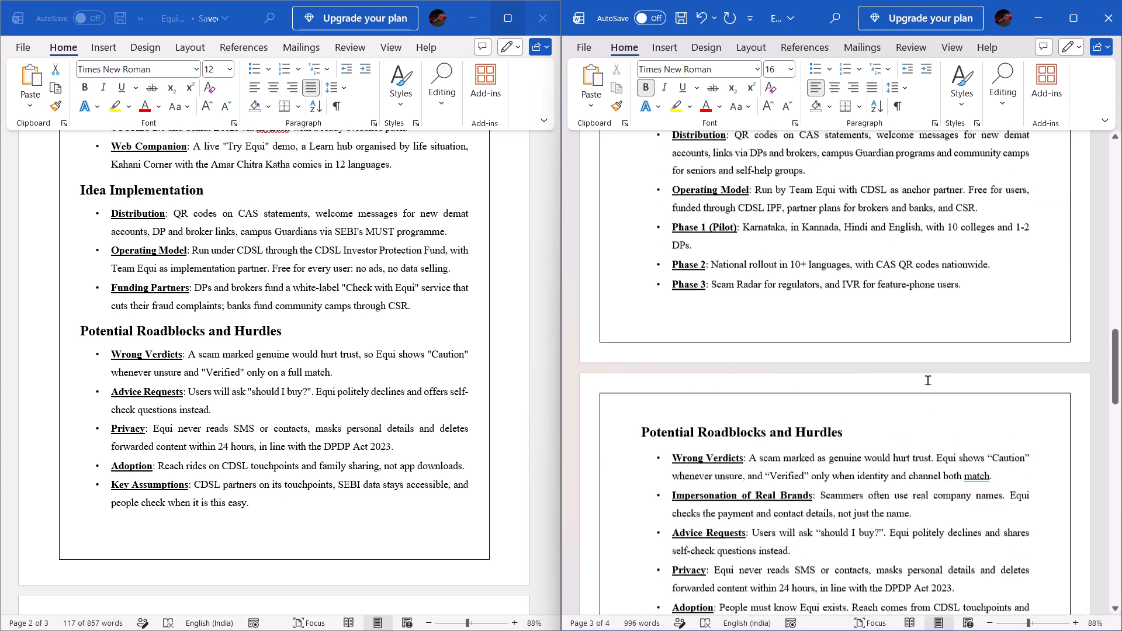
Copy the whole Spot the Scam and Scam Room bullet from Unique Features of Equi in the four-page document.
scroll(927, 380, up, 5)
scroll(814, 359, up, 3)
scroll(403, 349, up, 1)
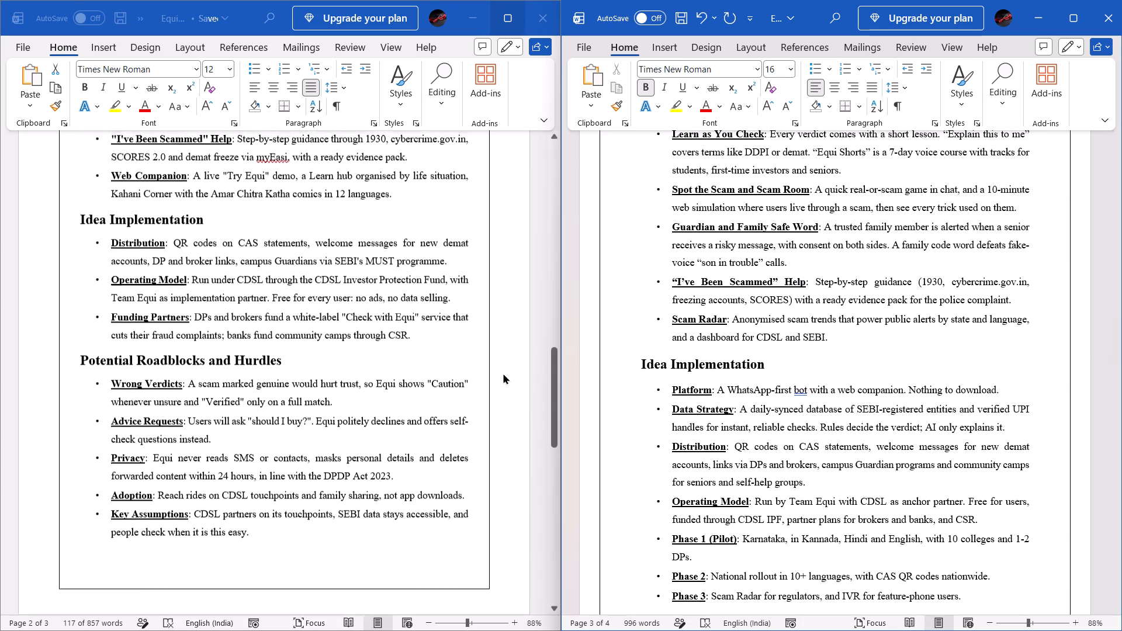
scroll(634, 398, up, 6)
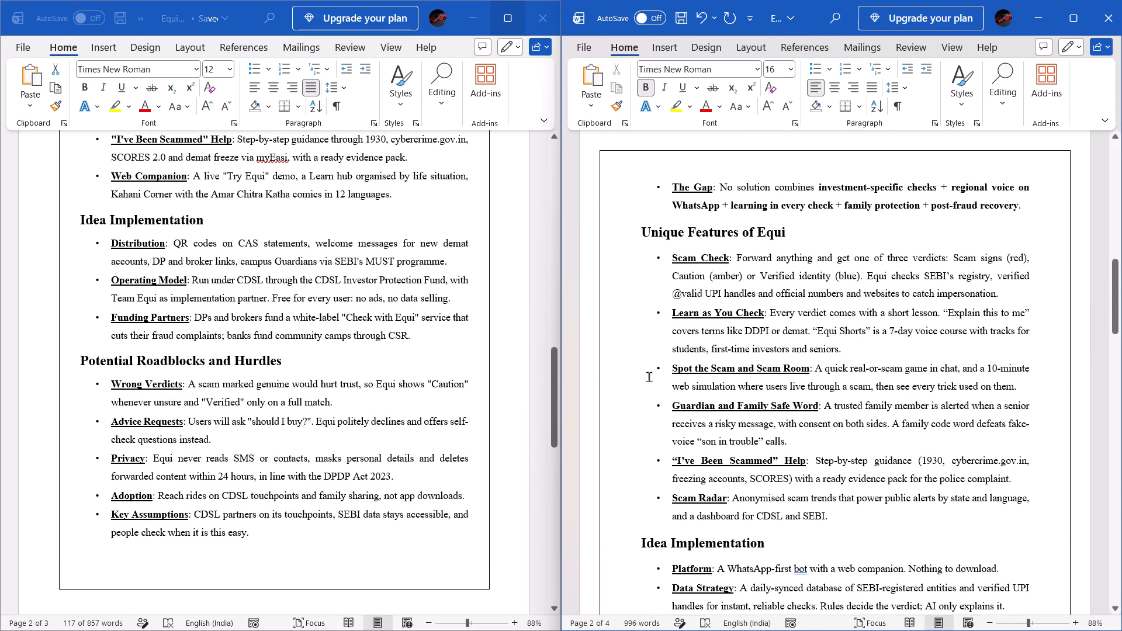
drag(671, 369, 874, 380)
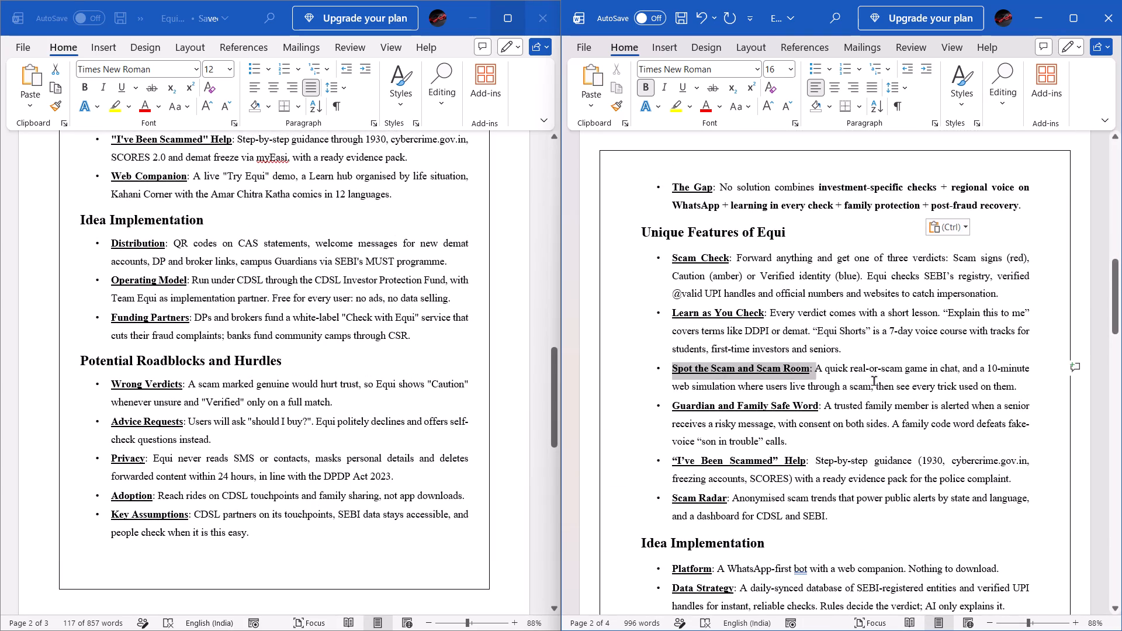
drag(874, 380, 1017, 388)
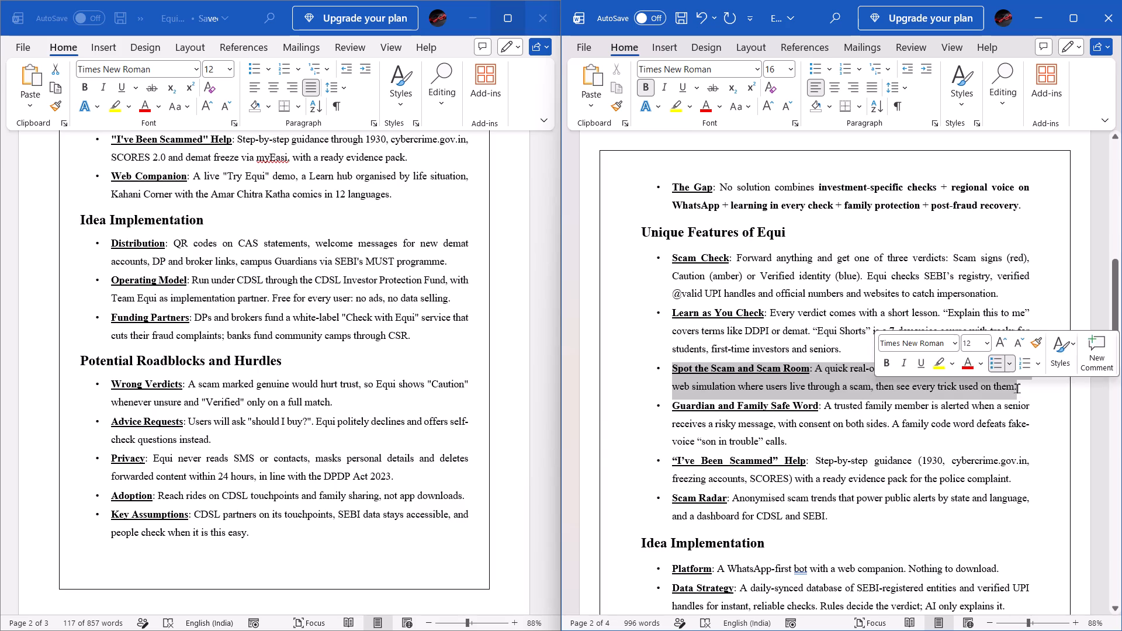
key(ctrl+c)
In the three-page document's Learn and Practise bullet, delete the Spot the Scam and Scam Room wording so the sentence ends at "voice course.".
scroll(275, 279, up, 5)
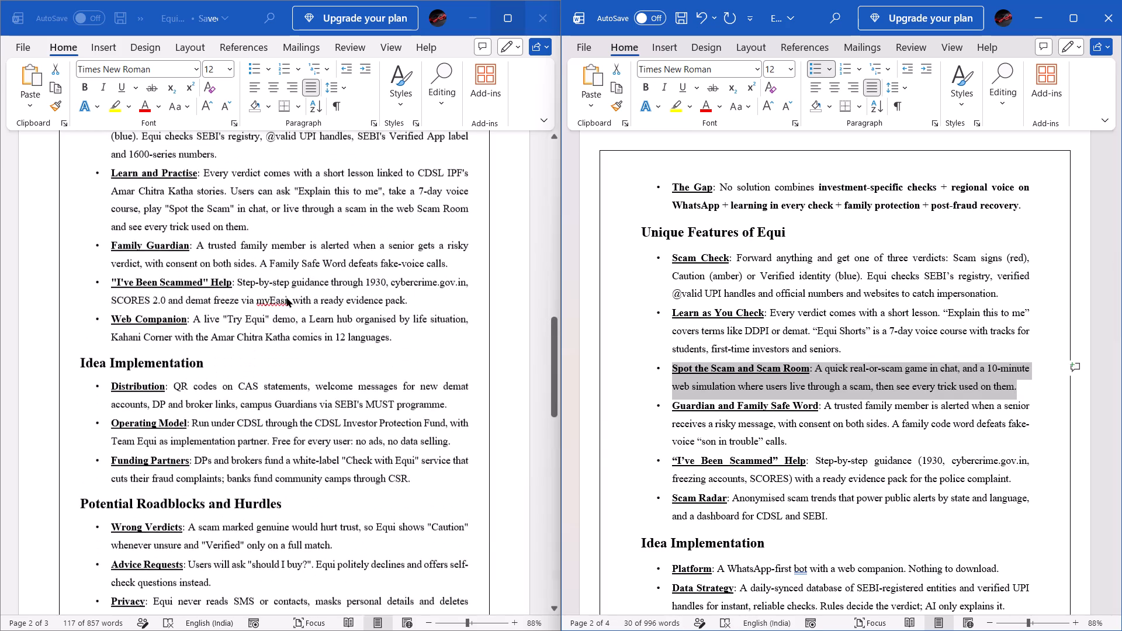
scroll(280, 308, up, 1)
click(279, 266)
click(279, 263)
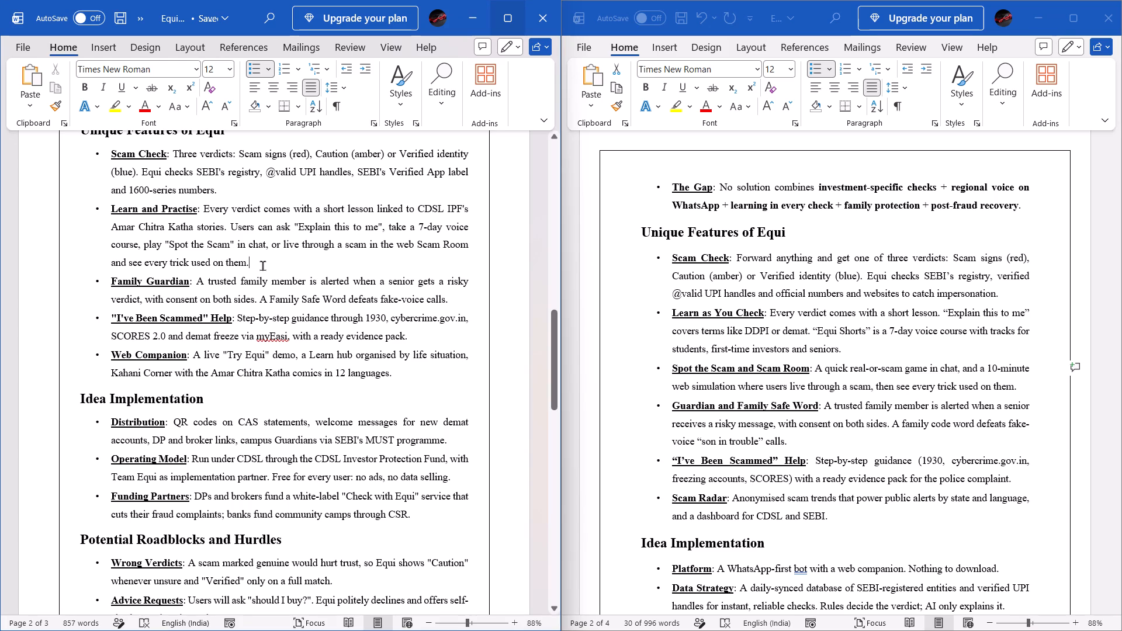
drag(258, 264, 245, 262)
drag(245, 262, 162, 245)
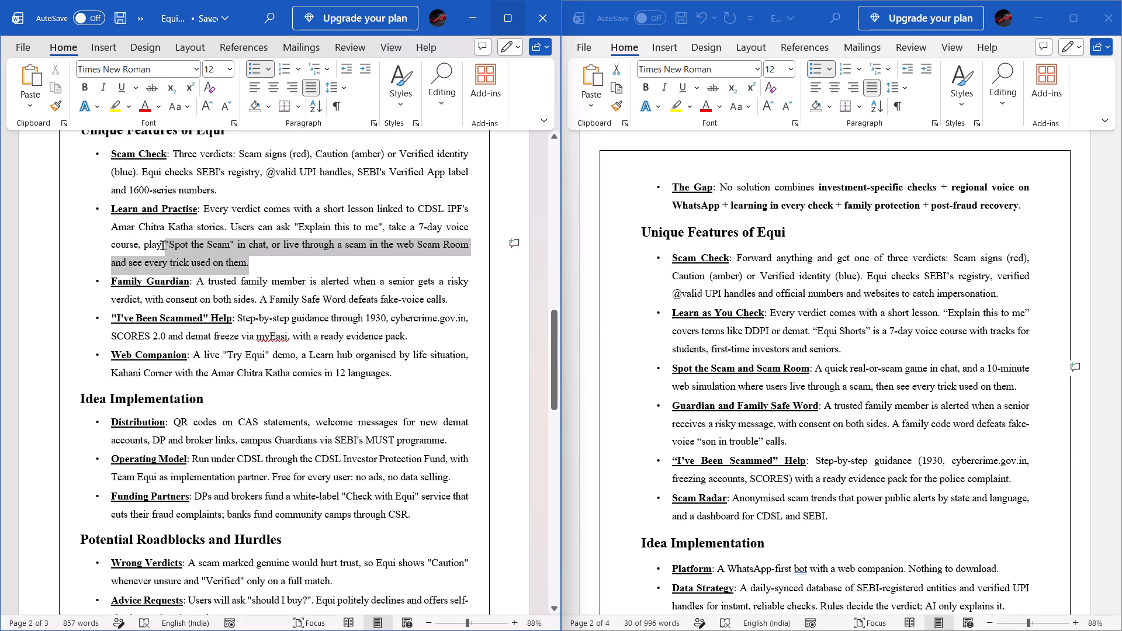
drag(162, 245, 140, 244)
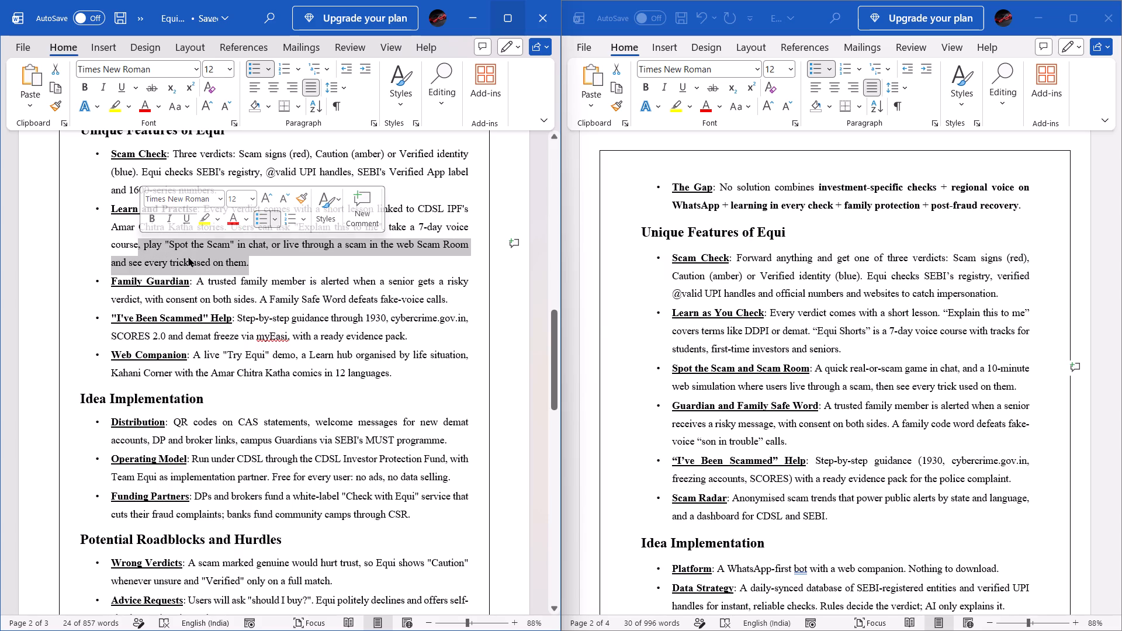
key(BackSpace)
key(BackSpace)
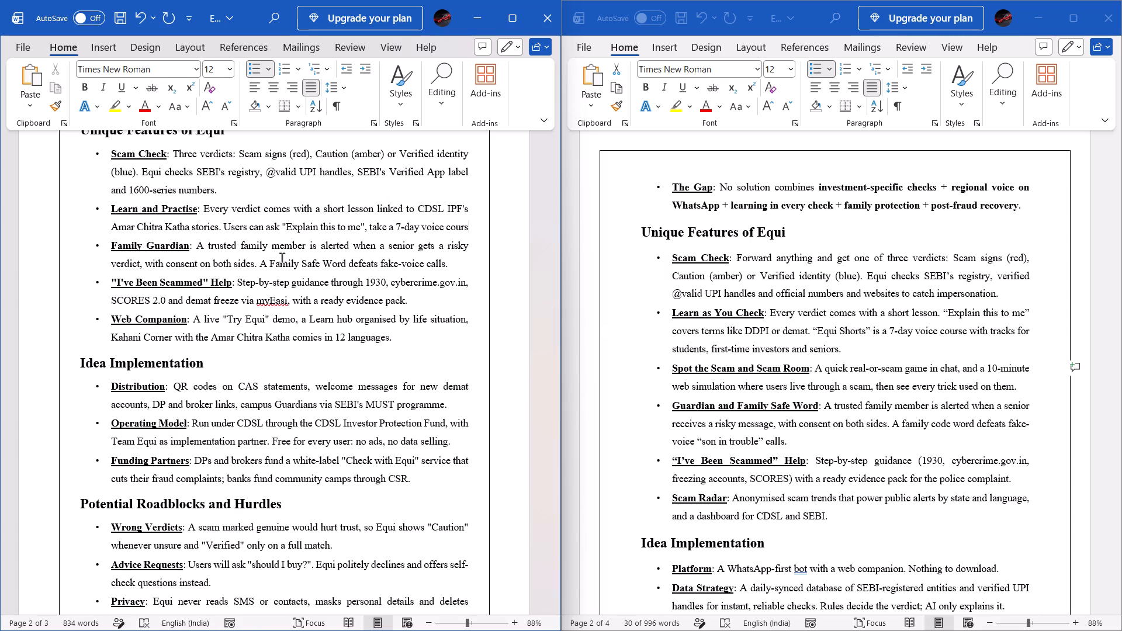
key(ctrl+z)
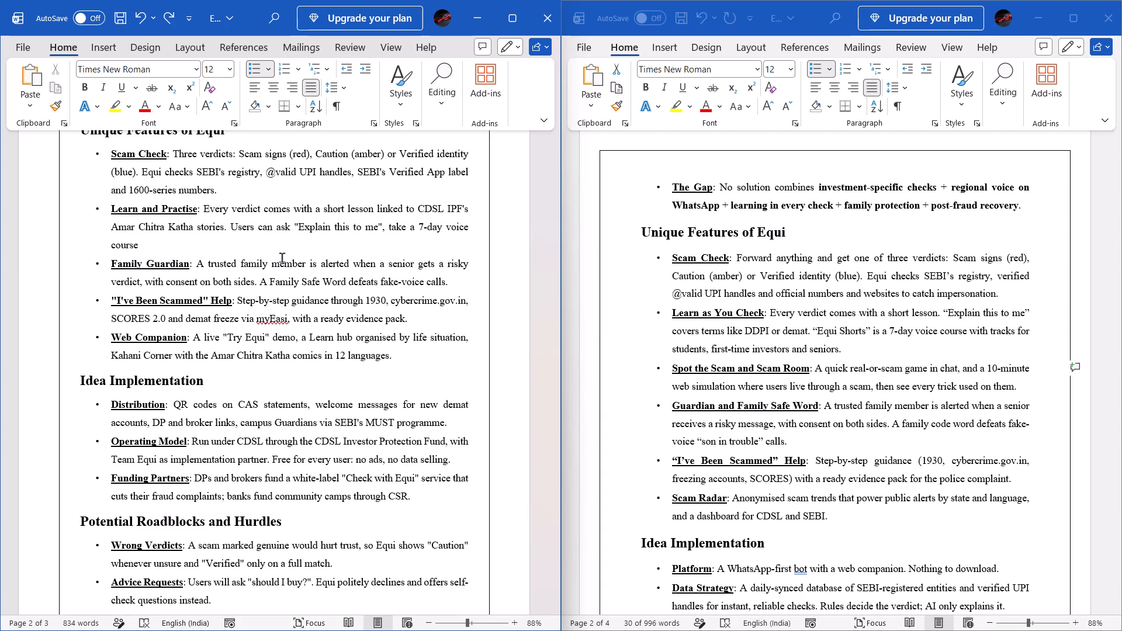
key(period)
Replace the comma after "Explain this to me" with "or" in the Learn and Practise bullet.
key(ctrl+Left)
key(ctrl+Left)
key(ctrl+Left)
key(ctrl+Left)
key(ctrl+Left)
key(ctrl+Left)
key(ctrl+Left)
key(ctrl+Left)
key(ctrl+Left)
key(Right)
key(Right)
key(BackSpace)
key(space)
text(or)
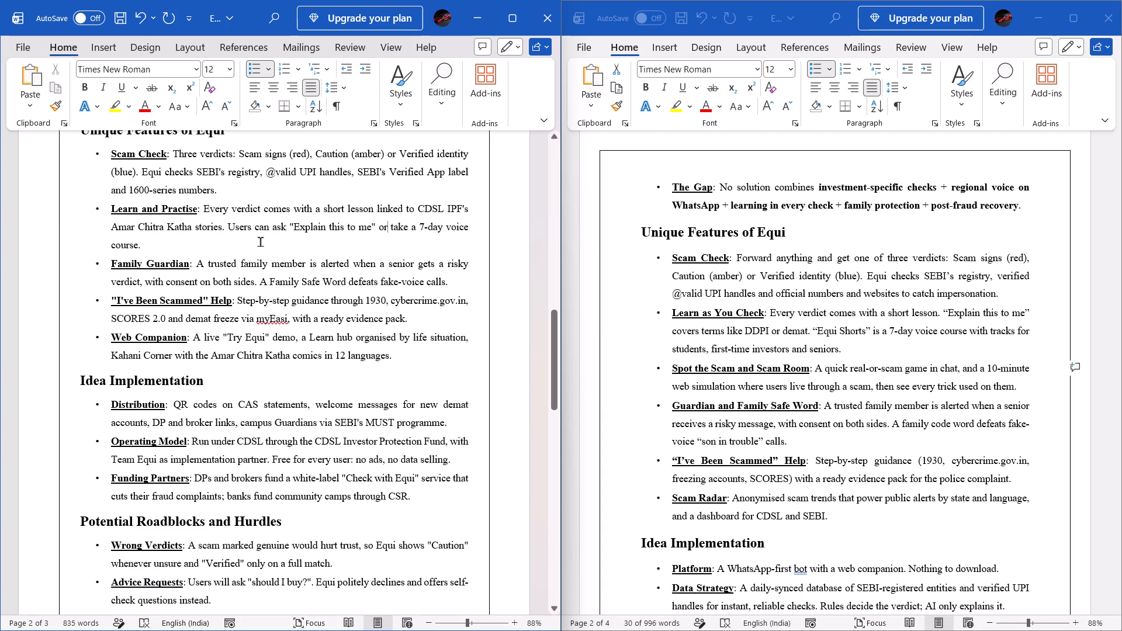
Paste the copied Spot the Scam and Scam Room text as a new bullet below Learn and Practise, using Merge Formatting.
click(226, 237)
click(226, 242)
key(Return)
key(ctrl+v)
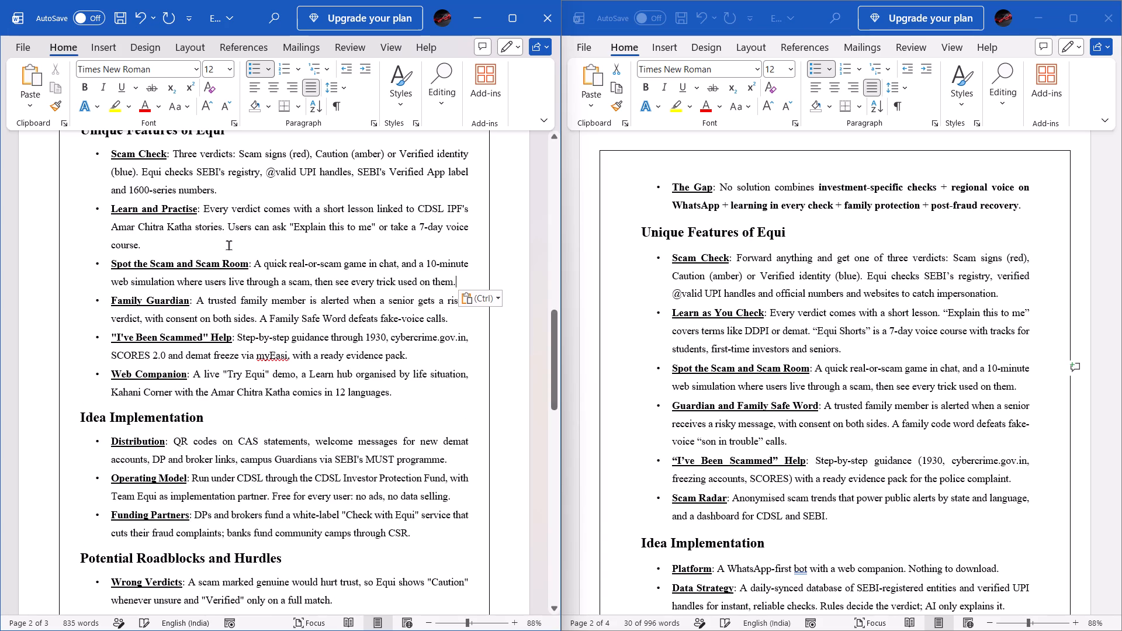
click(486, 299)
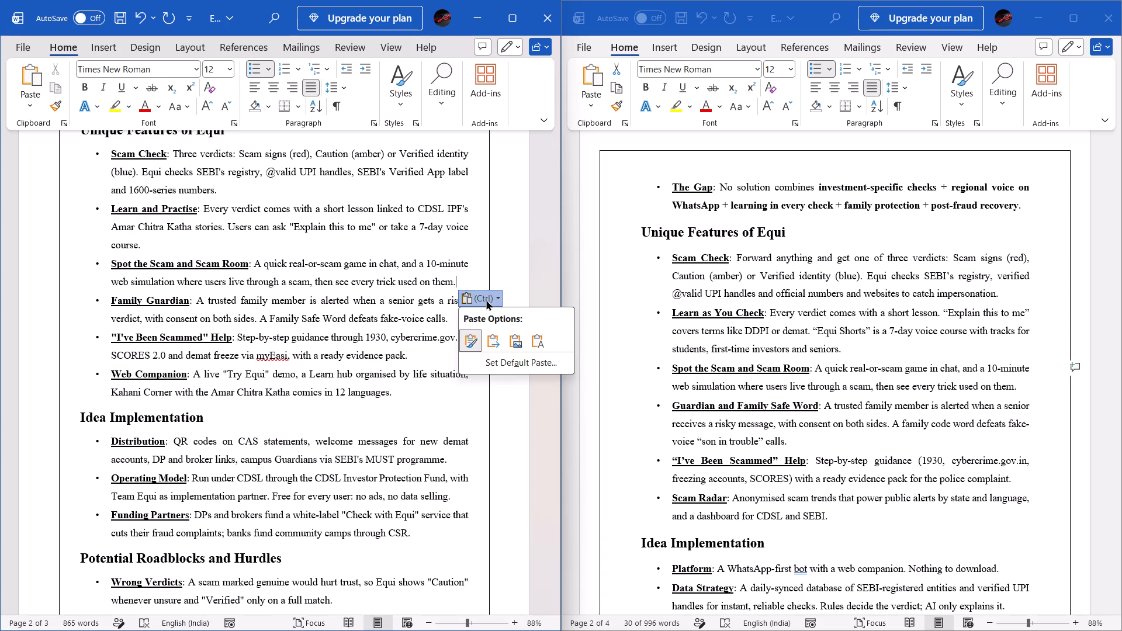
click(497, 341)
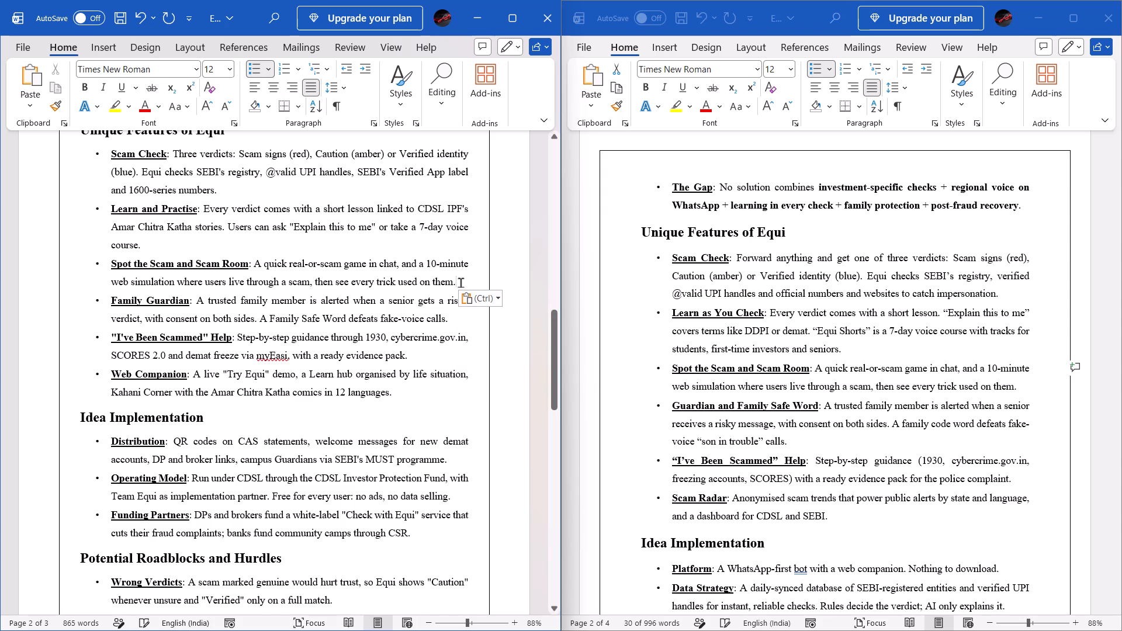
Set the line spacing of the pasted Spot the Scam and Scam Room bullet to 1.5.
click(327, 81)
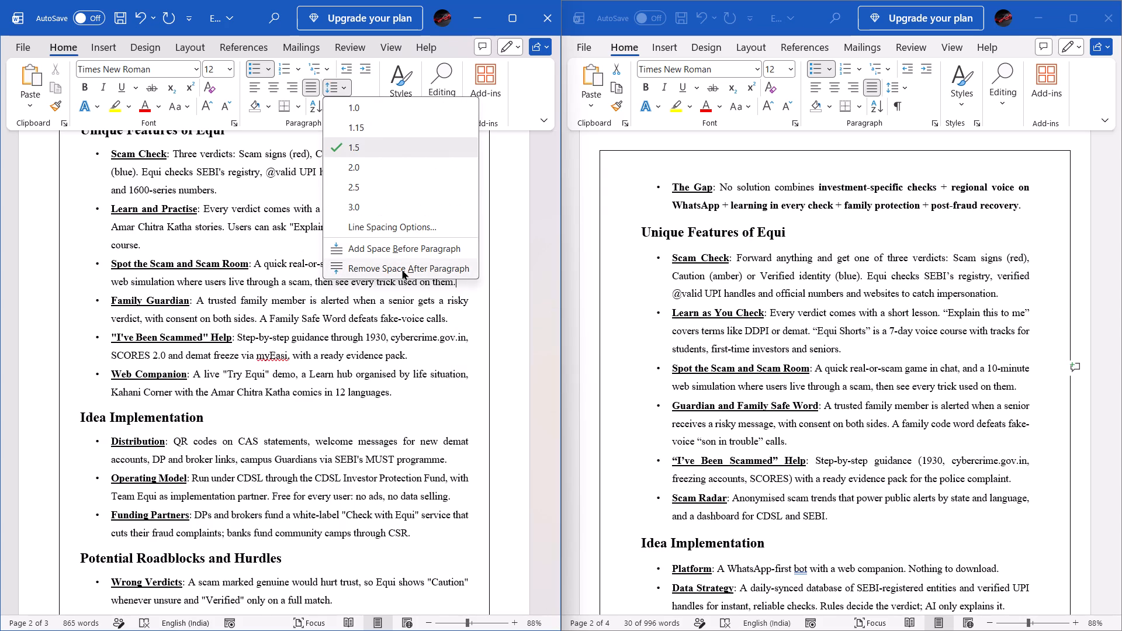
click(363, 145)
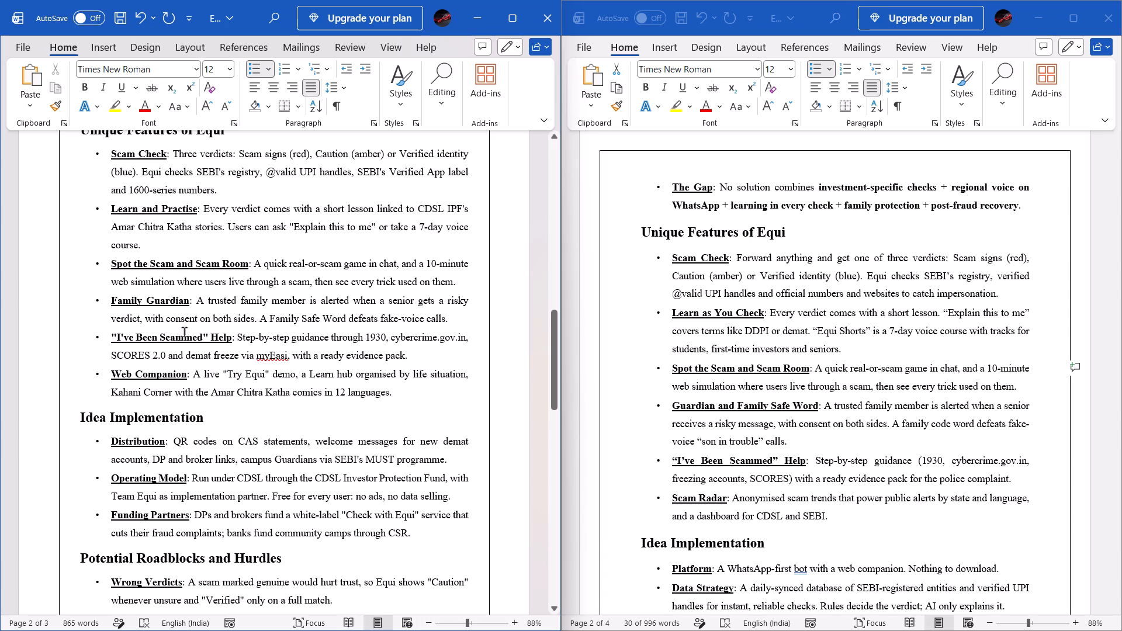
Check the three-page document's layout from Unique Features of Equi to the page break before Why Will This Idea Work?
click(397, 395)
scroll(397, 395, down, 13)
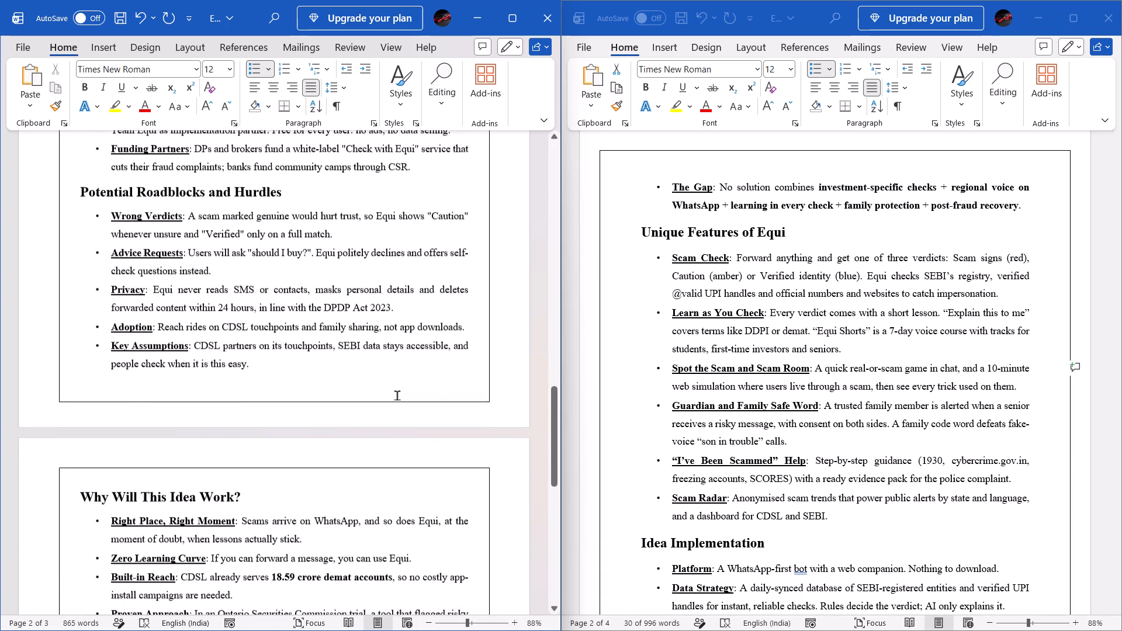
scroll(397, 395, up, 7)
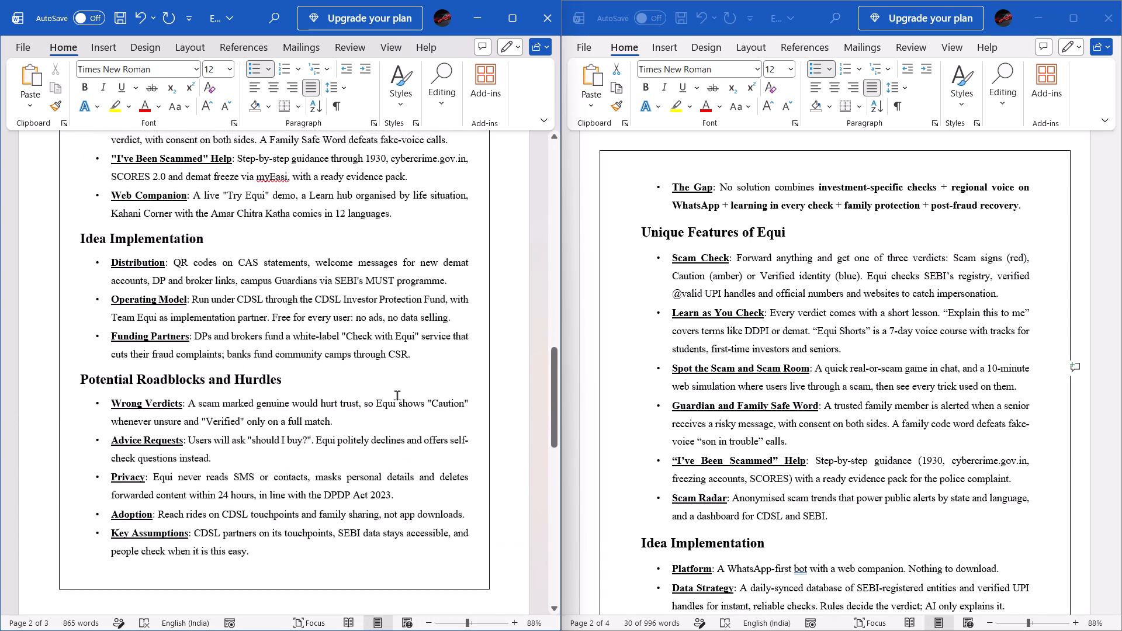
scroll(397, 395, up, 9)
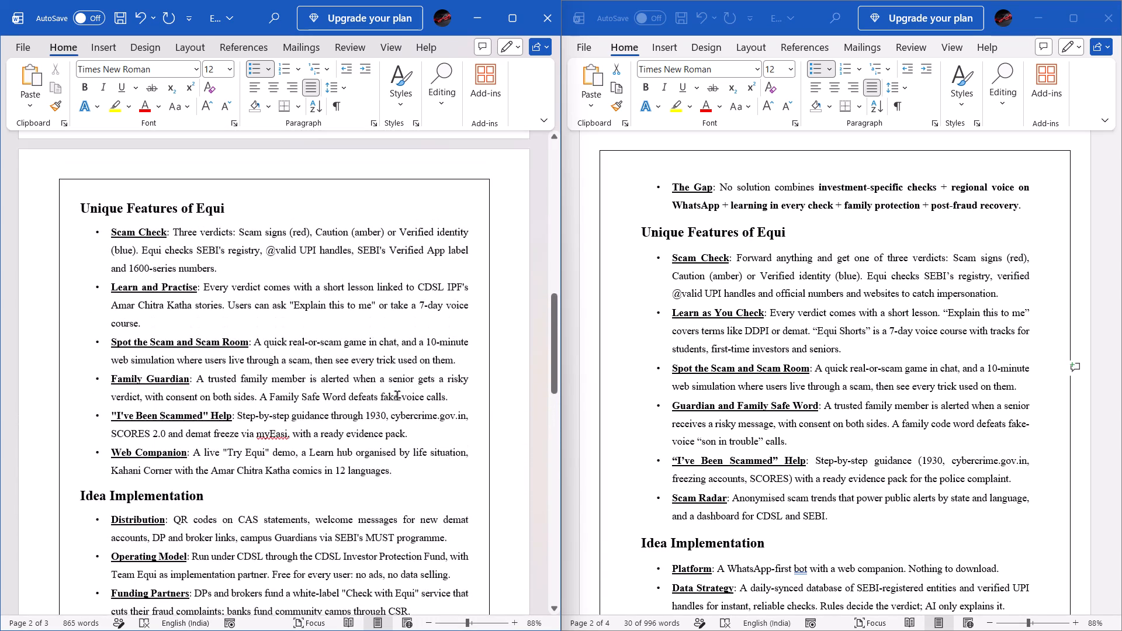
Delete the word "stories" after Amar Chitra Katha in the Learn and Practise bullet.
scroll(397, 395, up, 1)
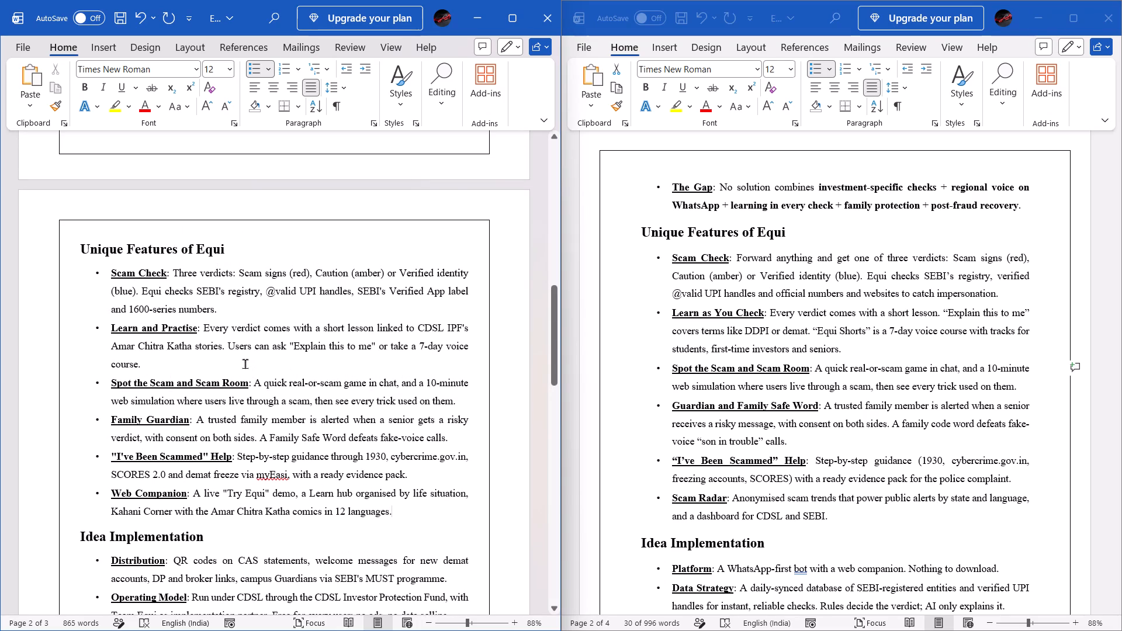
click(458, 518)
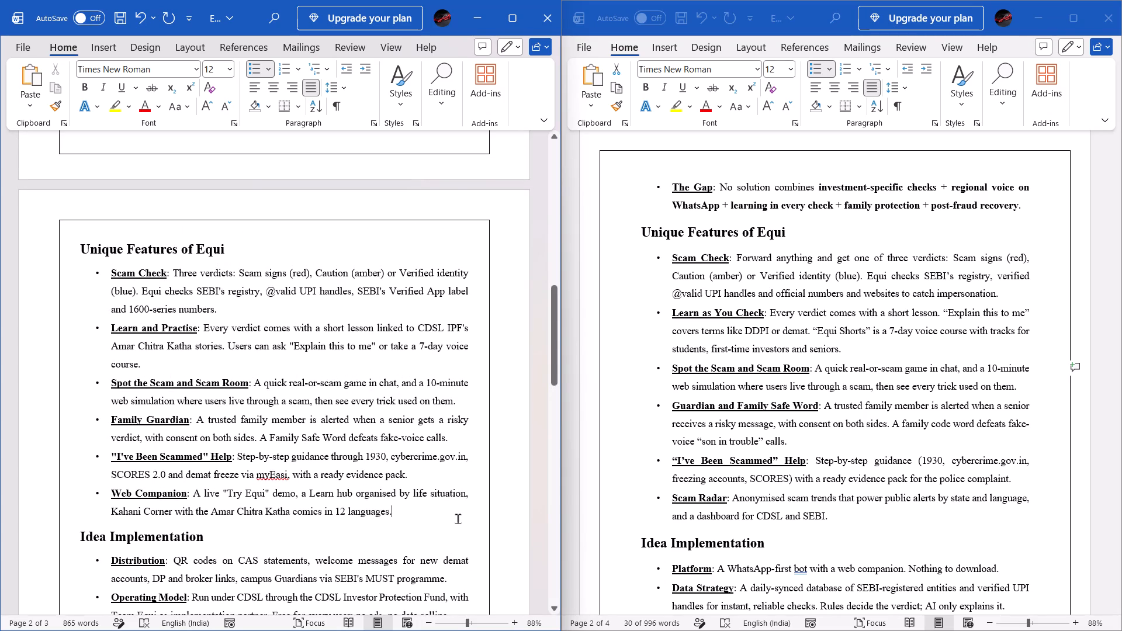
scroll(458, 518, down, 1)
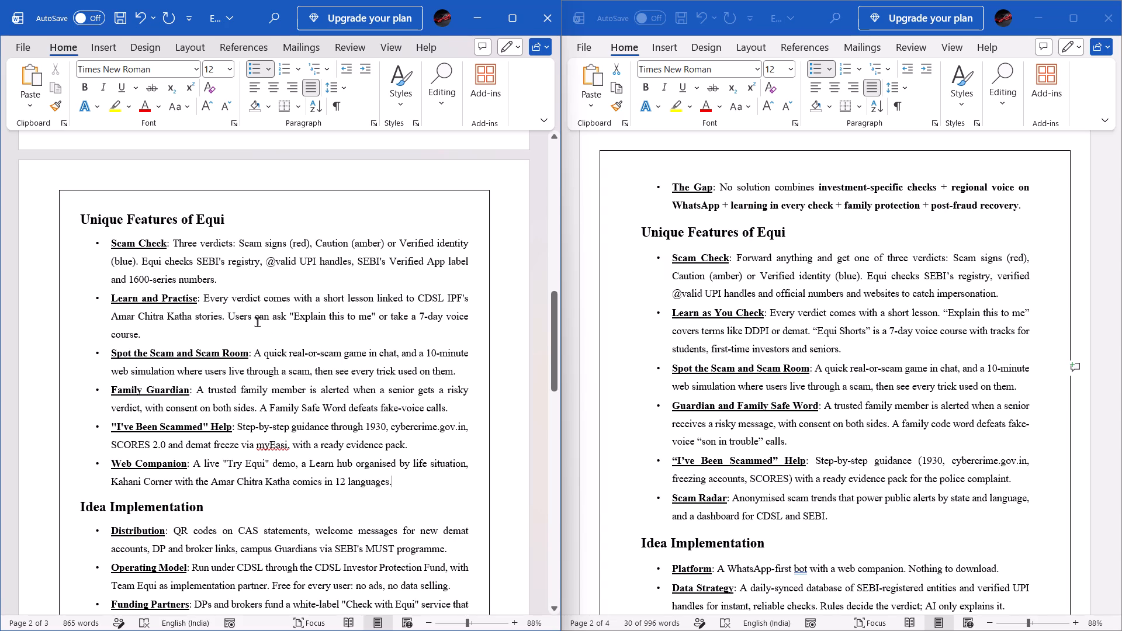
double_click(213, 317)
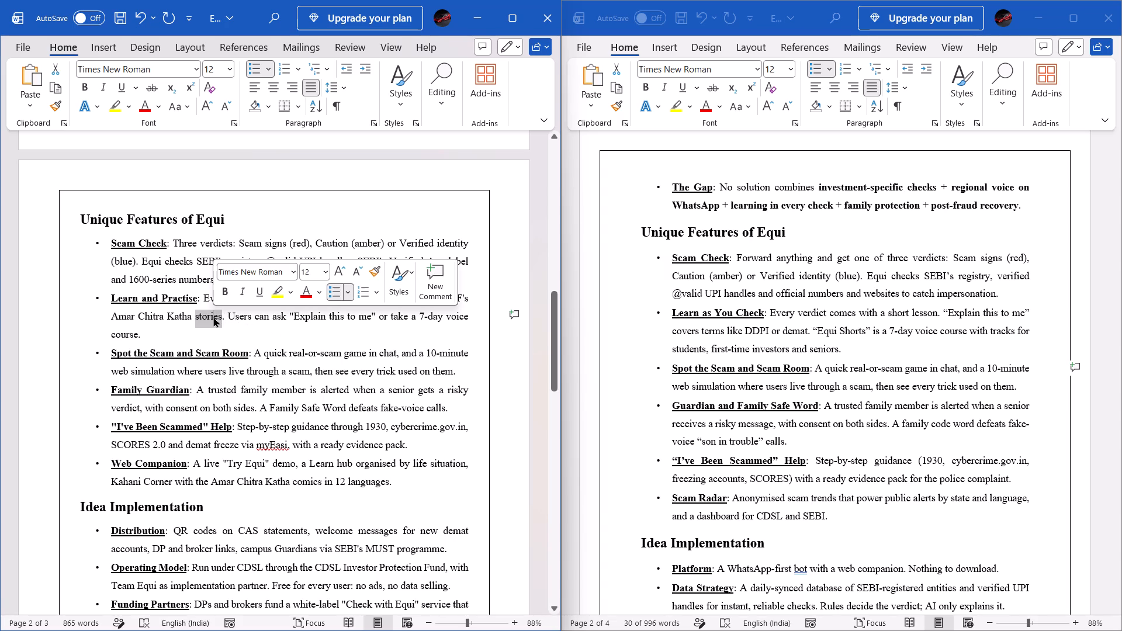
key(BackSpace)
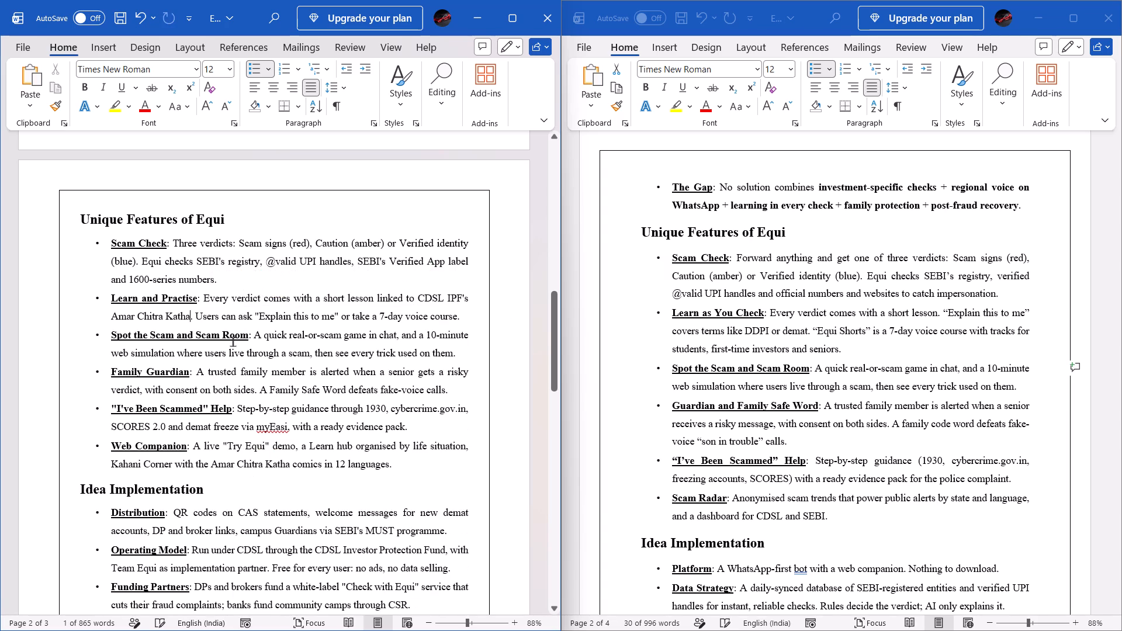
Select the whole three-page document and check its line spacing setting.
scroll(371, 392, down, 2)
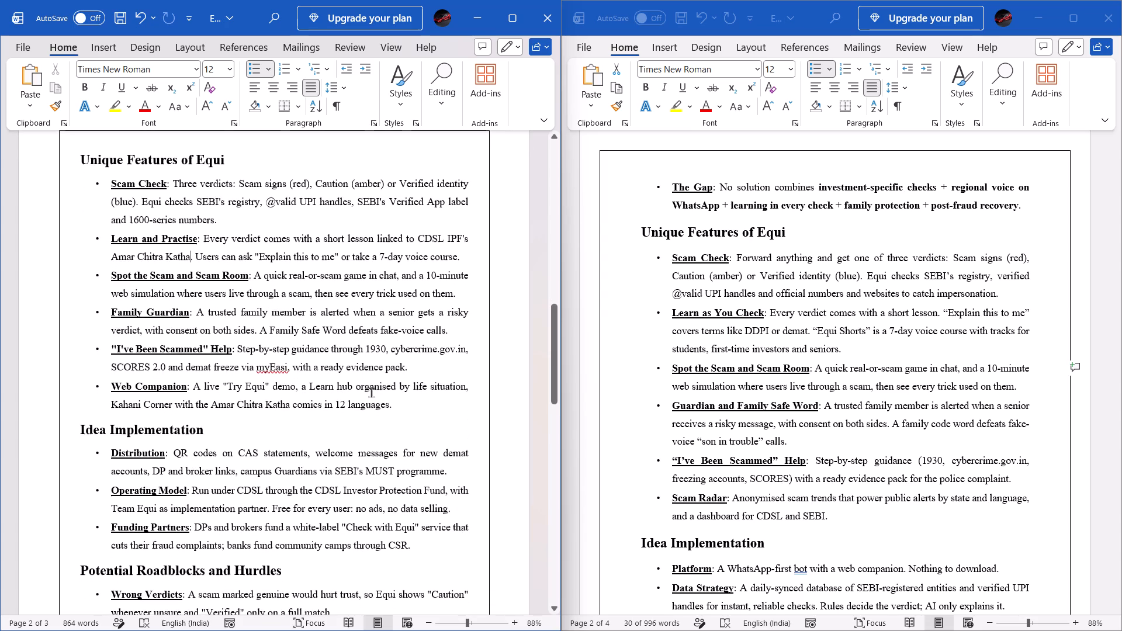
click(371, 392)
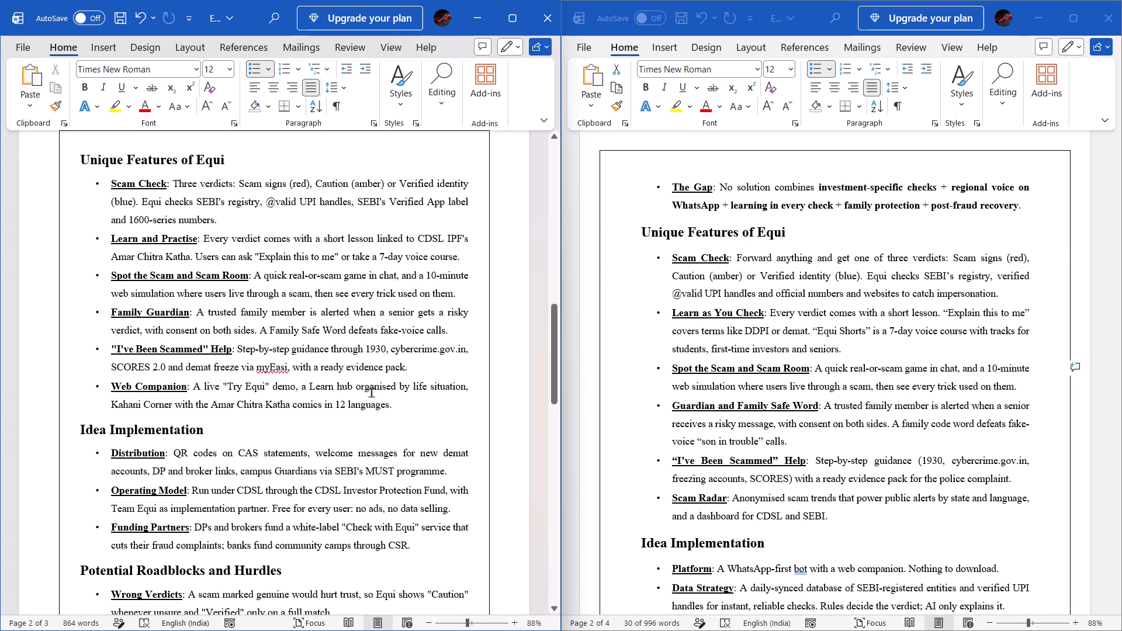
key(ctrl+a)
click(329, 88)
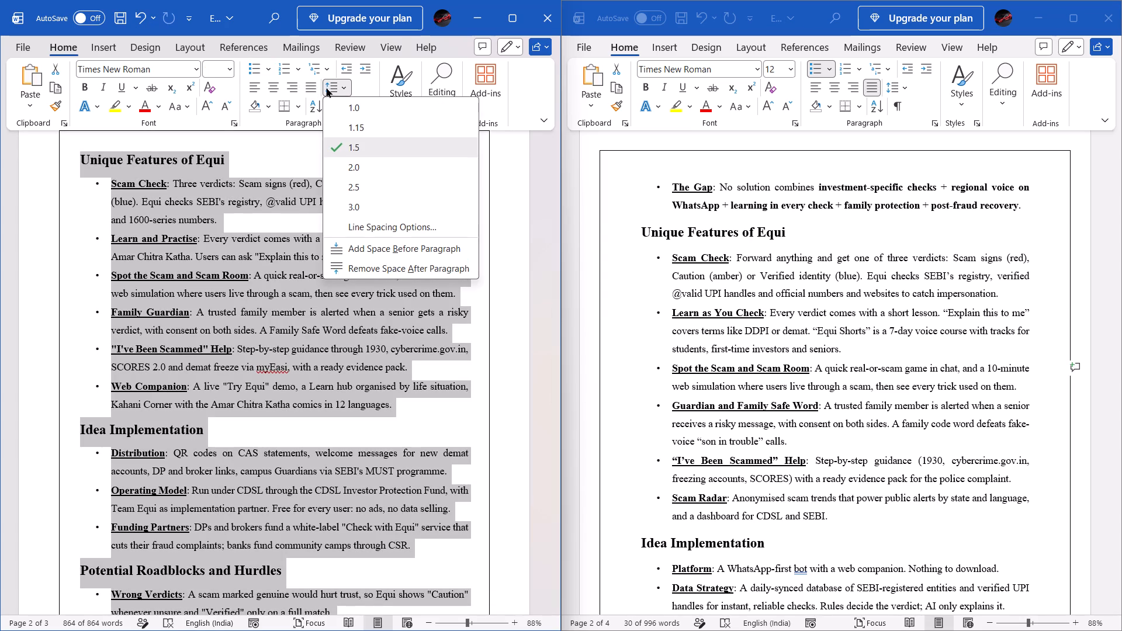
click(201, 269)
click(332, 85)
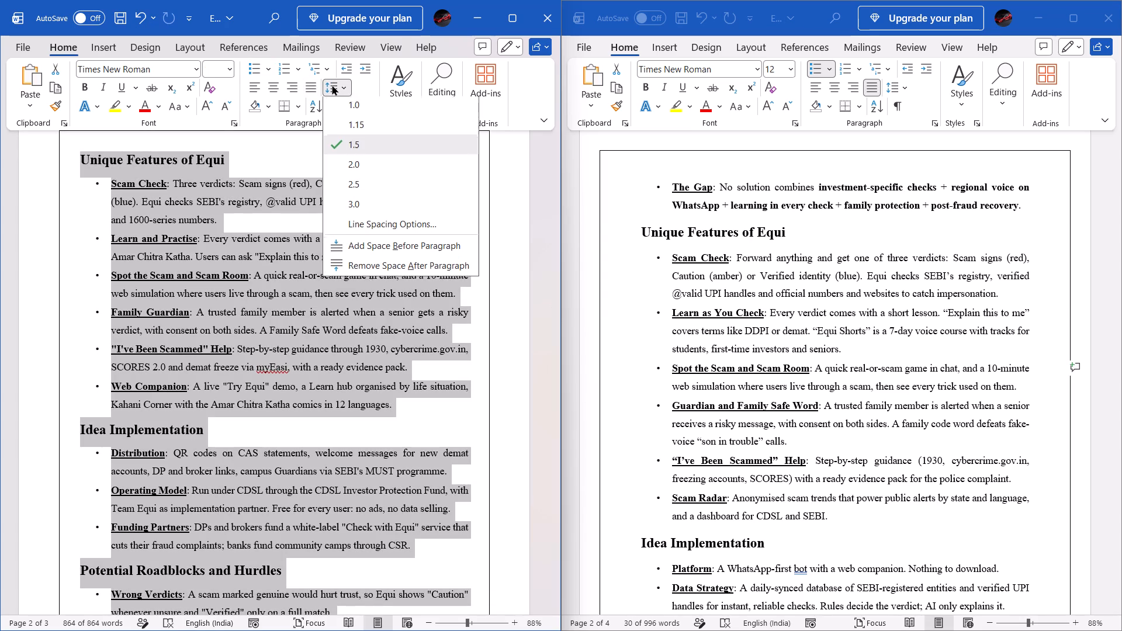
click(201, 317)
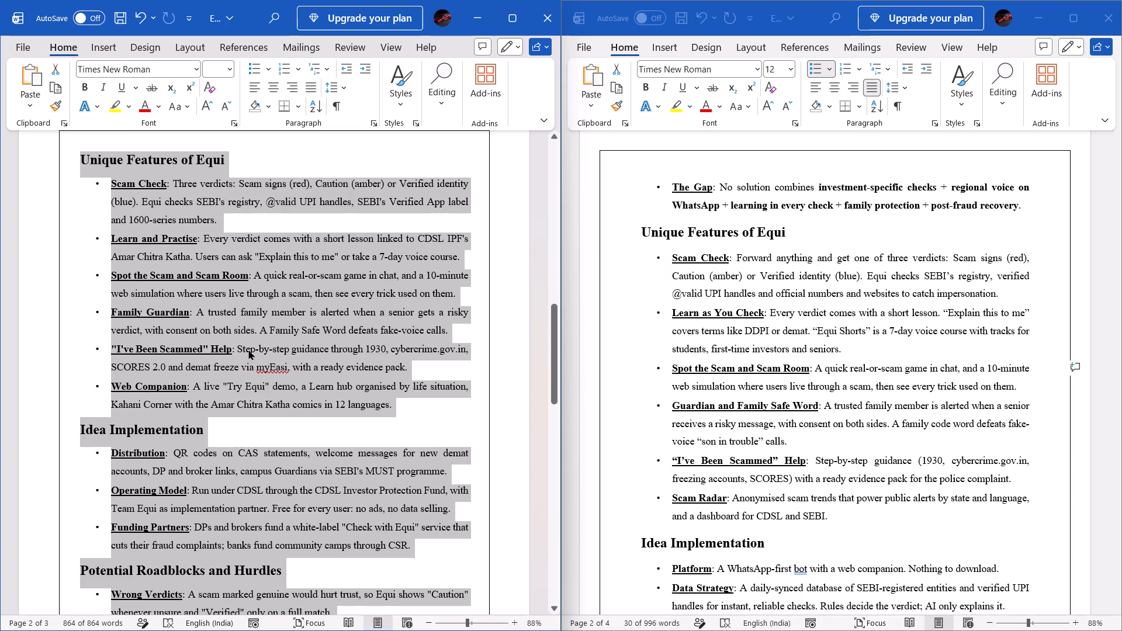
click(289, 365)
Review the three-page document's text and page layout from Unique Features of Equi through References.
scroll(335, 400, down, 2)
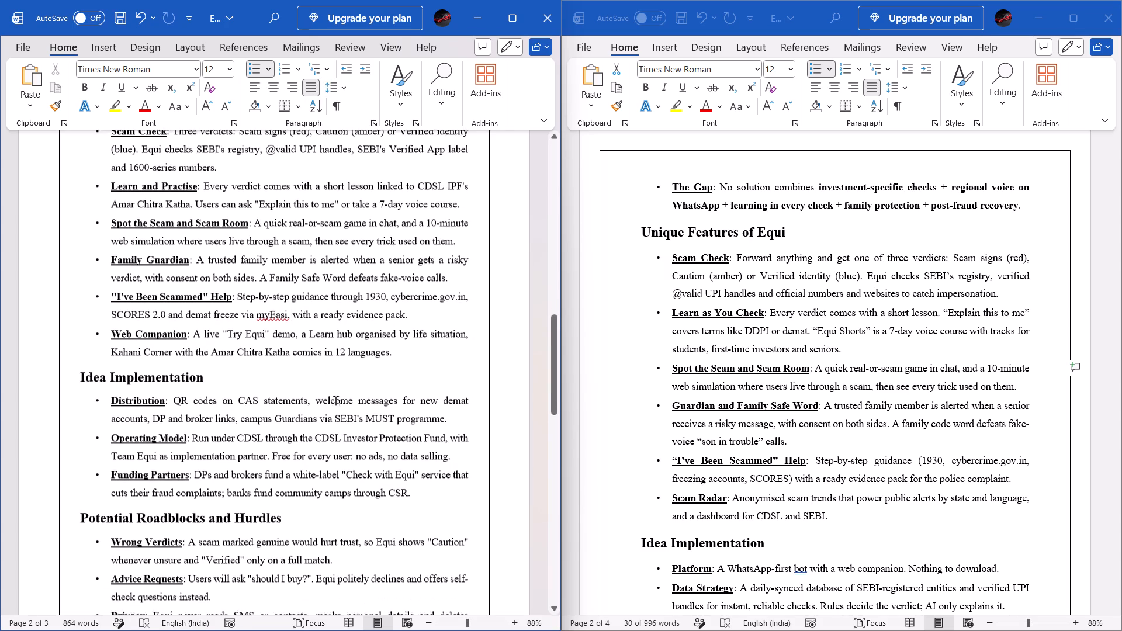
scroll(335, 400, down, 19)
scroll(335, 400, down, 2)
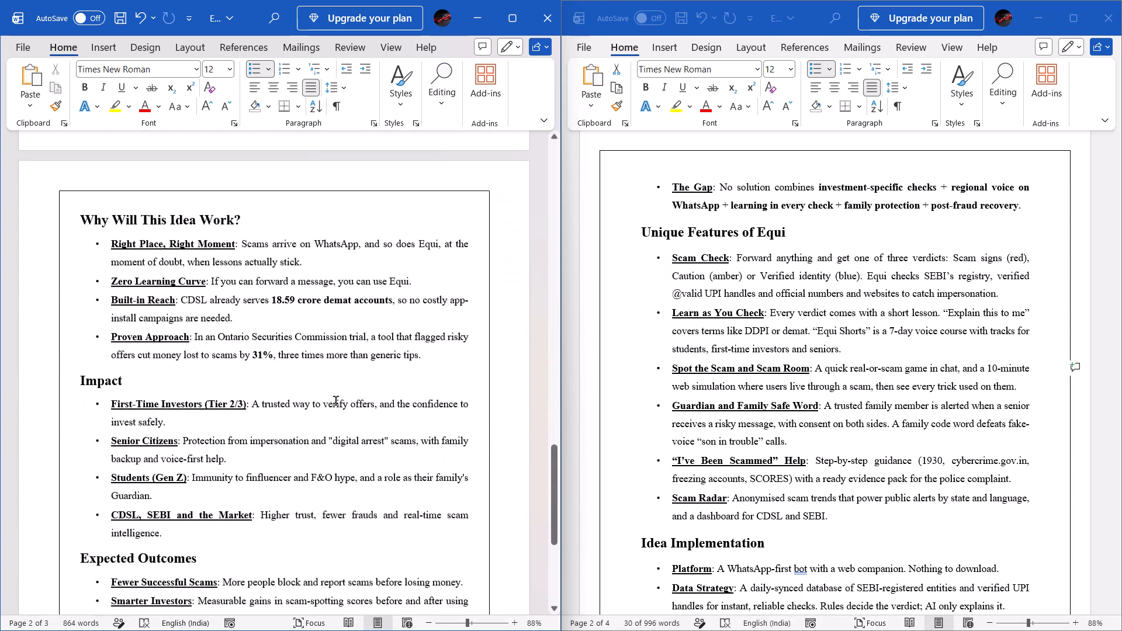
scroll(335, 400, down, 10)
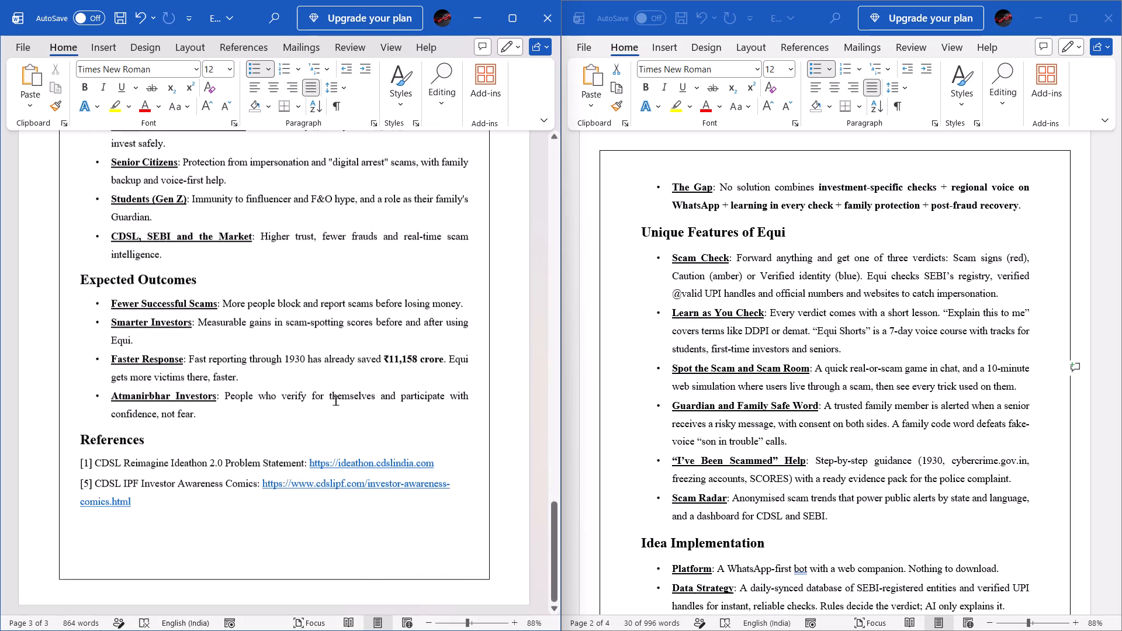
scroll(335, 400, down, 1)
Read through the four-page version from Idea Implementation to its references and AI disclosure.
scroll(1084, 400, down, 4)
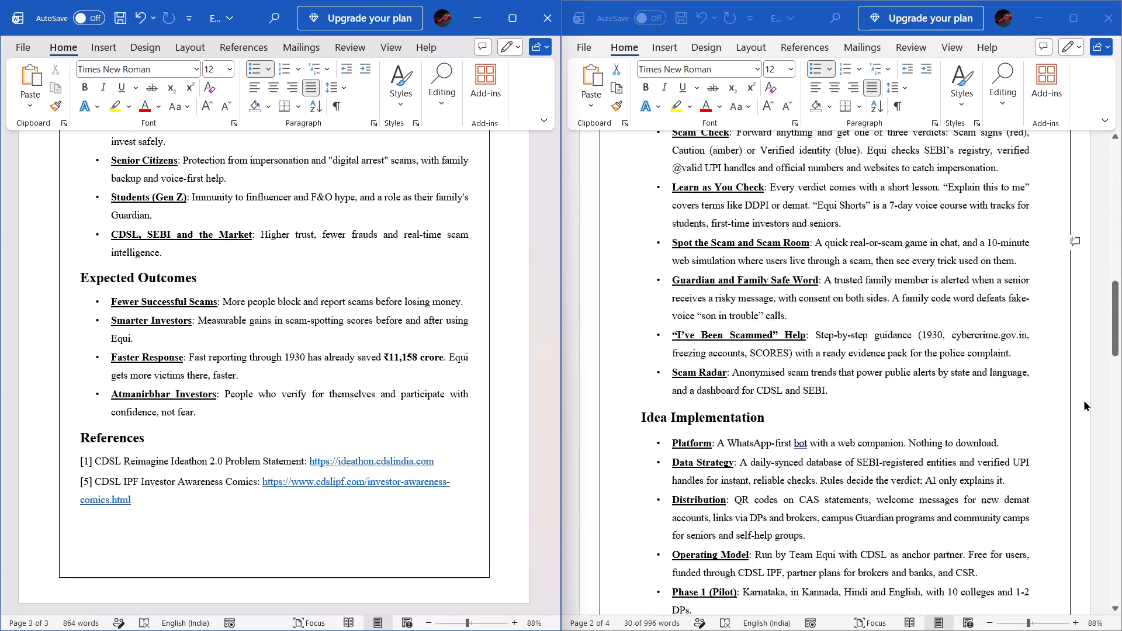
scroll(1084, 400, down, 14)
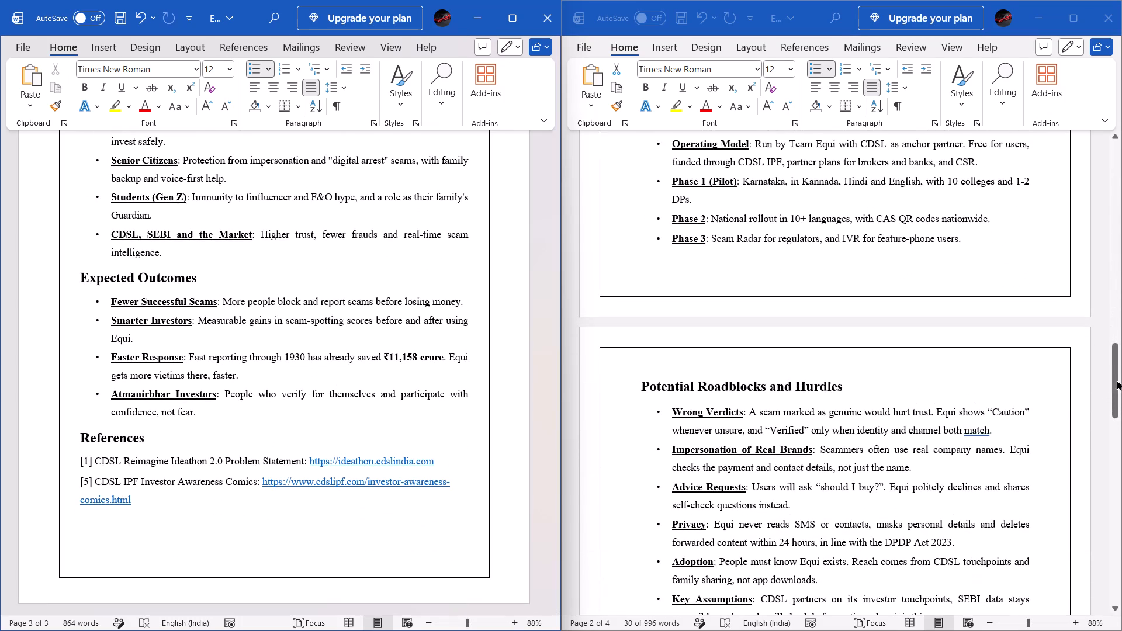
click(1120, 378)
drag(1109, 379, 1106, 412)
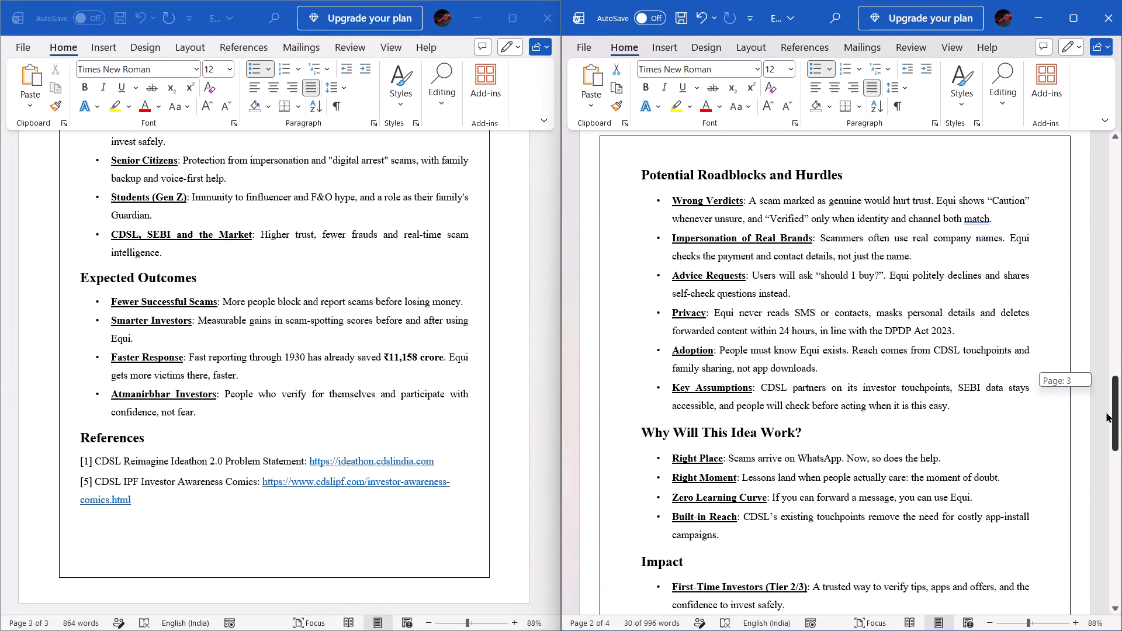
drag(1106, 412, 1109, 460)
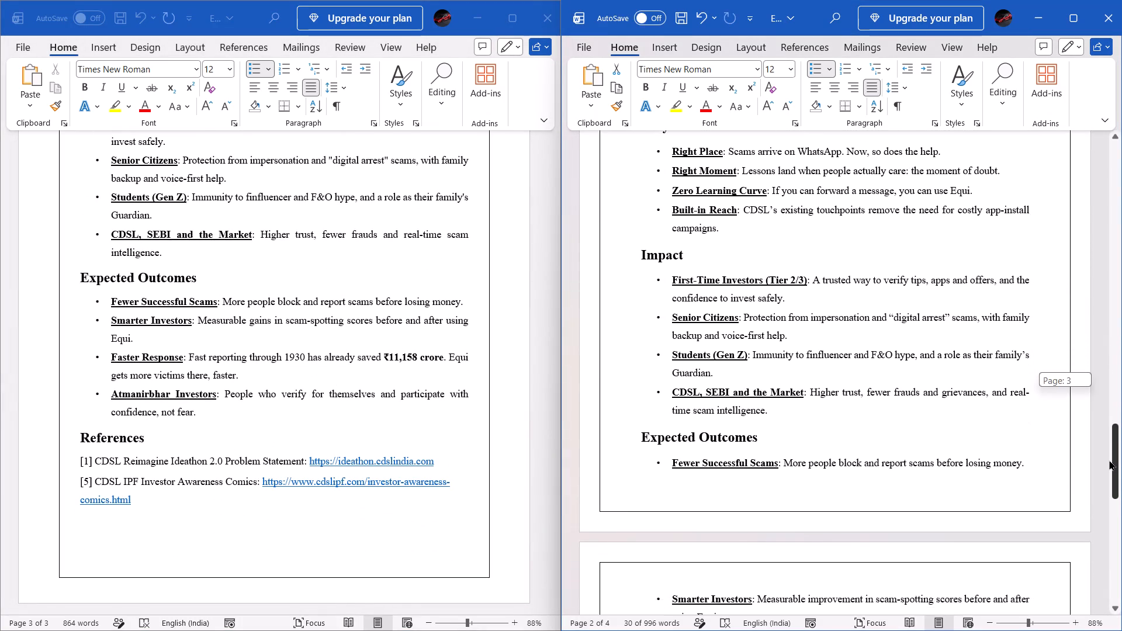
drag(1109, 460, 1115, 533)
Close the four-page Equi_Screening_Submission document without saving and maximize the three-page Equi_Entry_Submission document.
click(1113, 17)
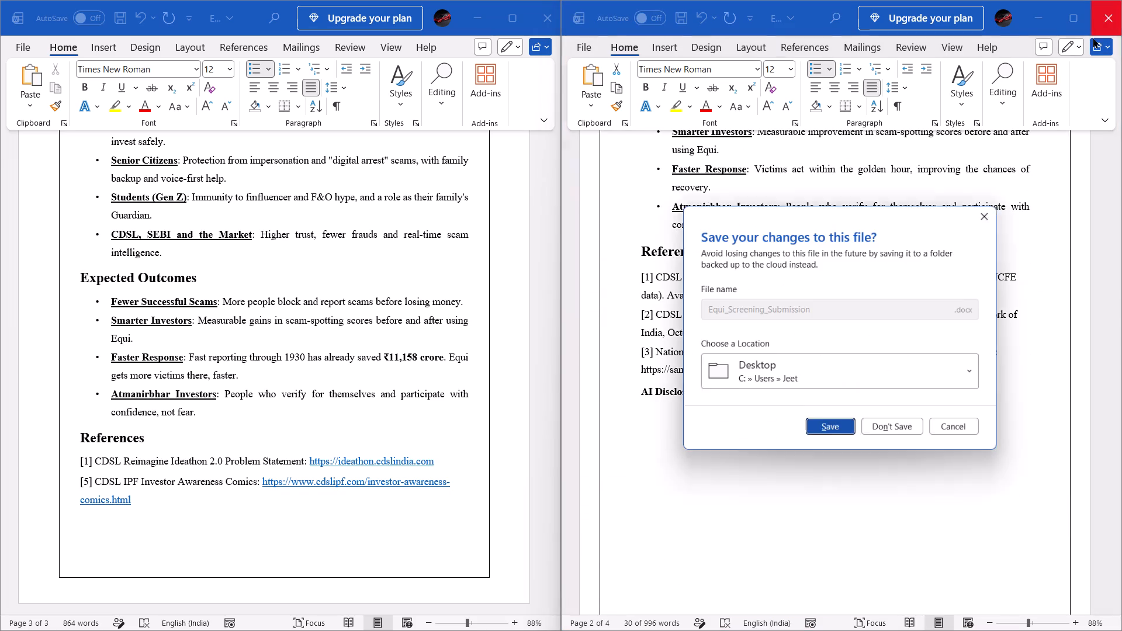
click(901, 436)
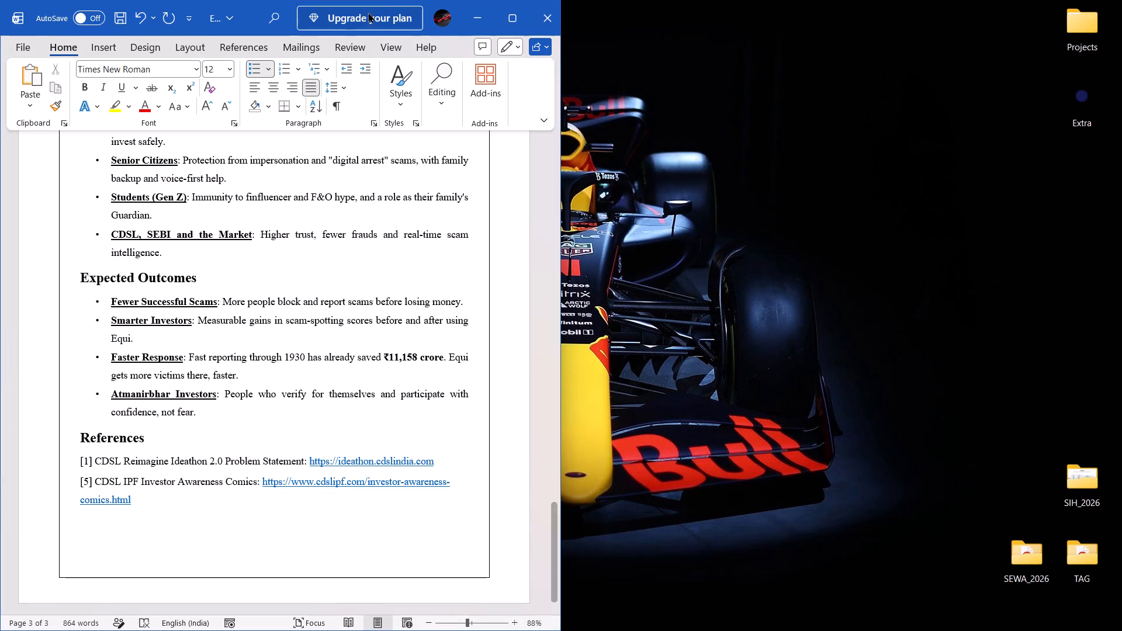
click(498, 25)
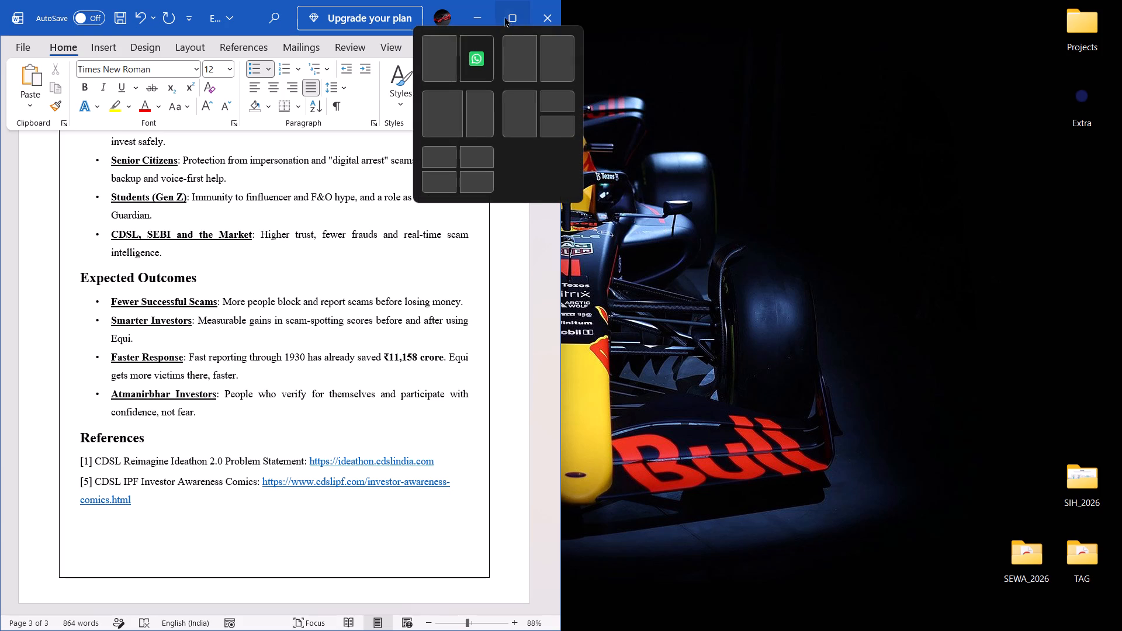
click(505, 15)
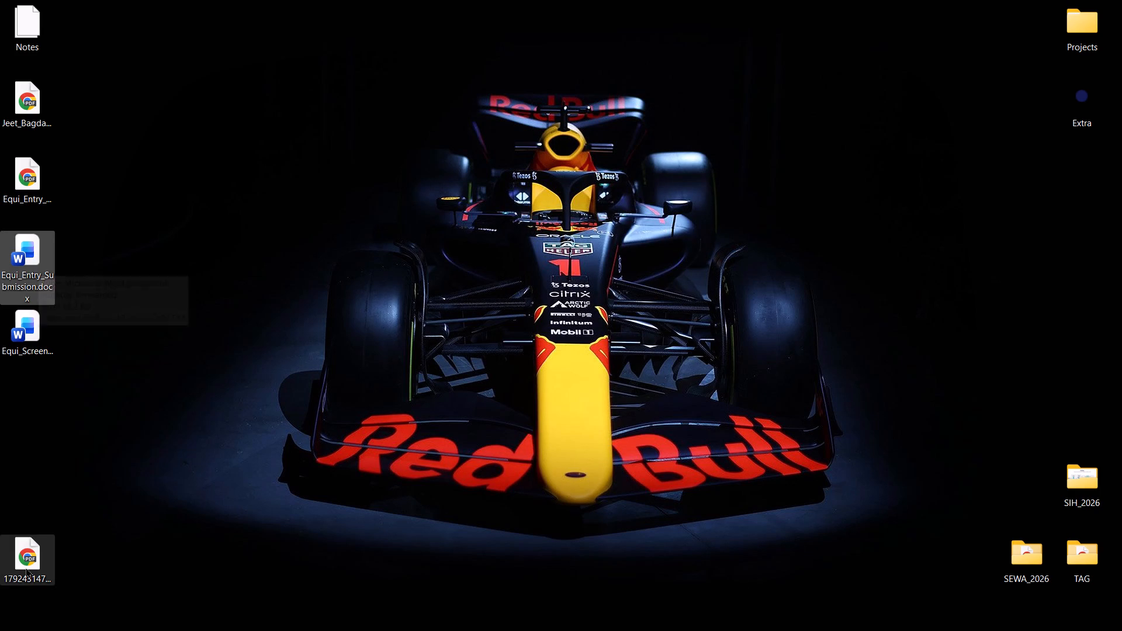
Move Equi_Entry_Submission.pdf out of the column of file icons to an empty spot on the desktop.
drag(27, 195, 165, 224)
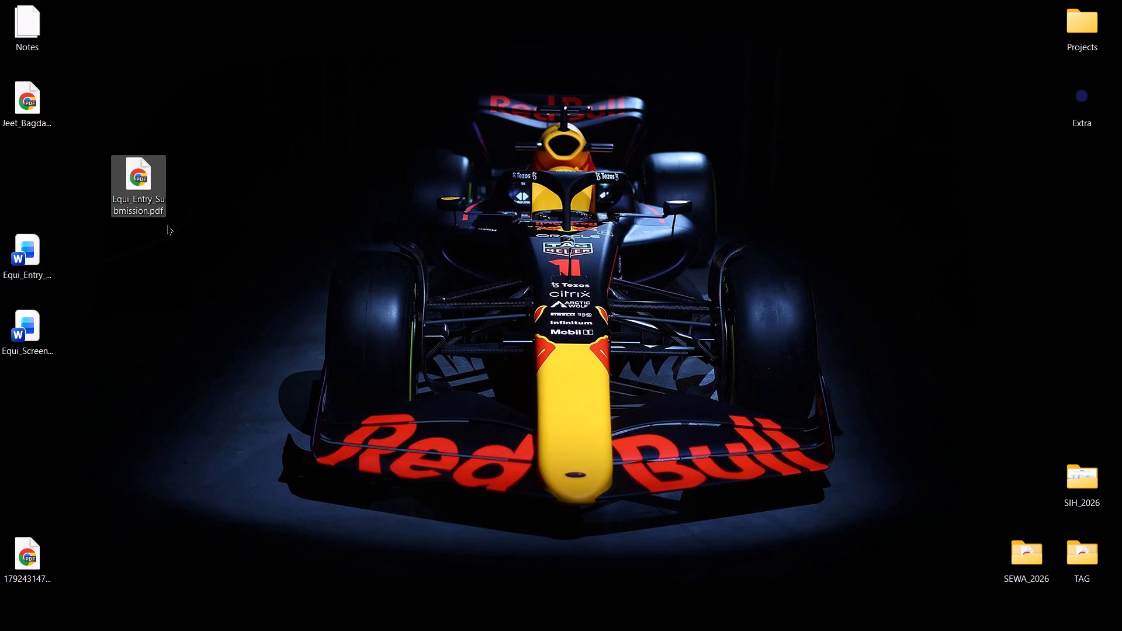
Copy the Equi_Entry_Submission.pdf file from the desktop.
click(14, 332)
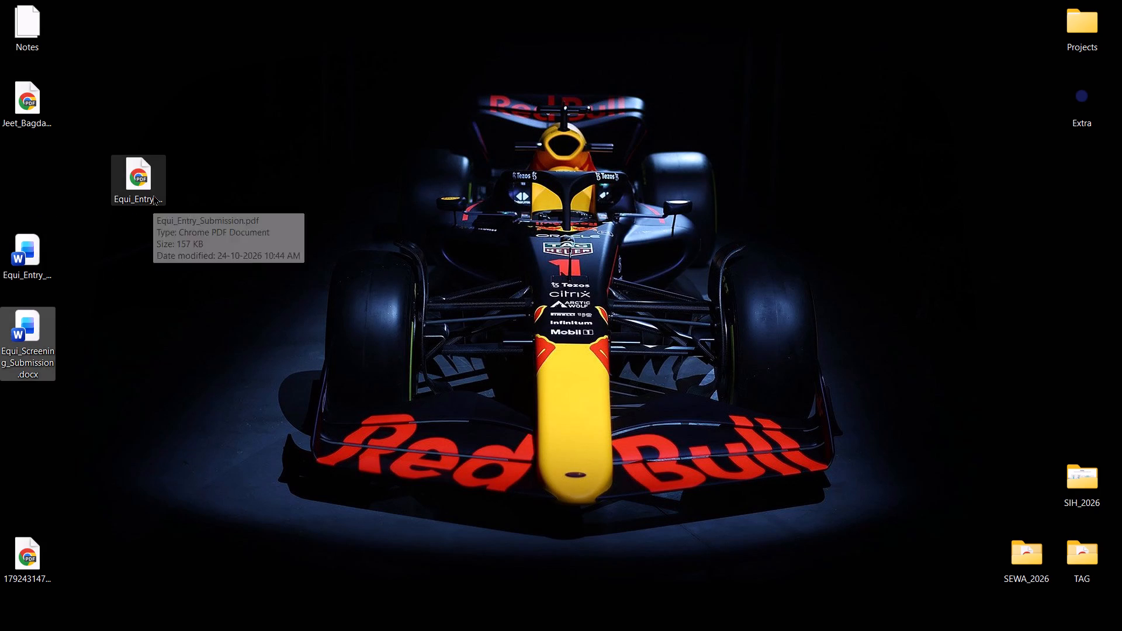
click(153, 195)
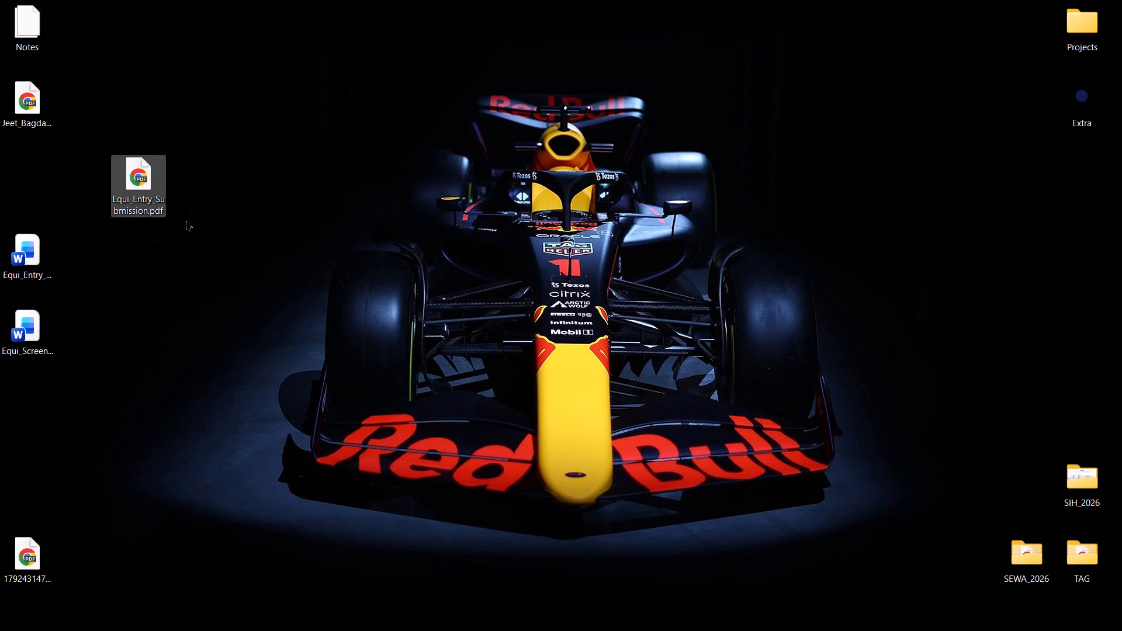
key(ctrl+c)
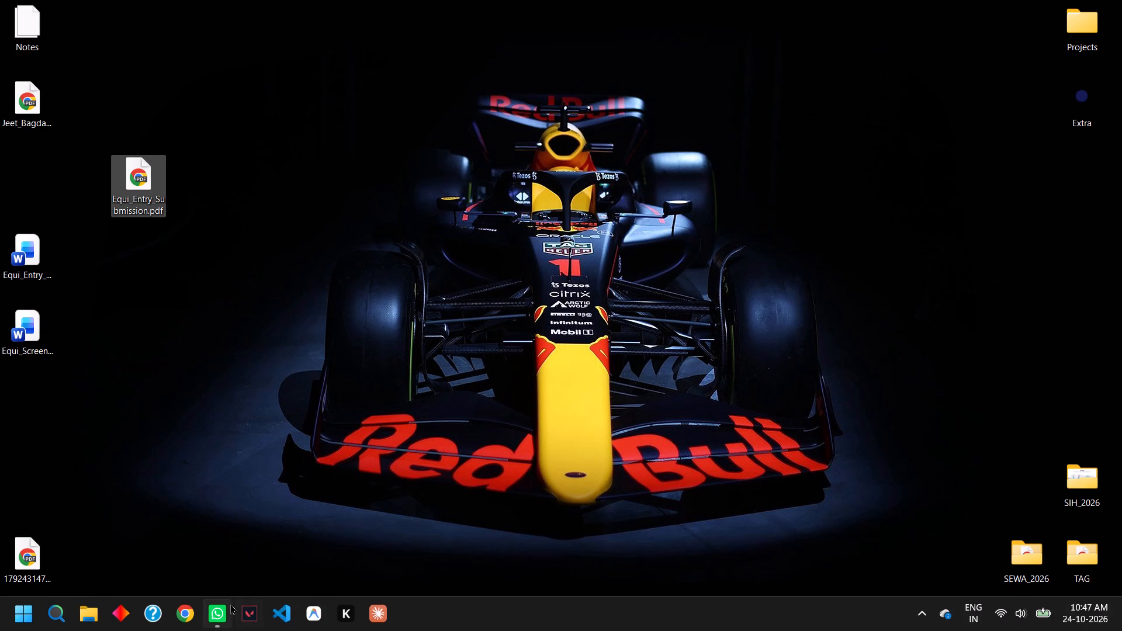